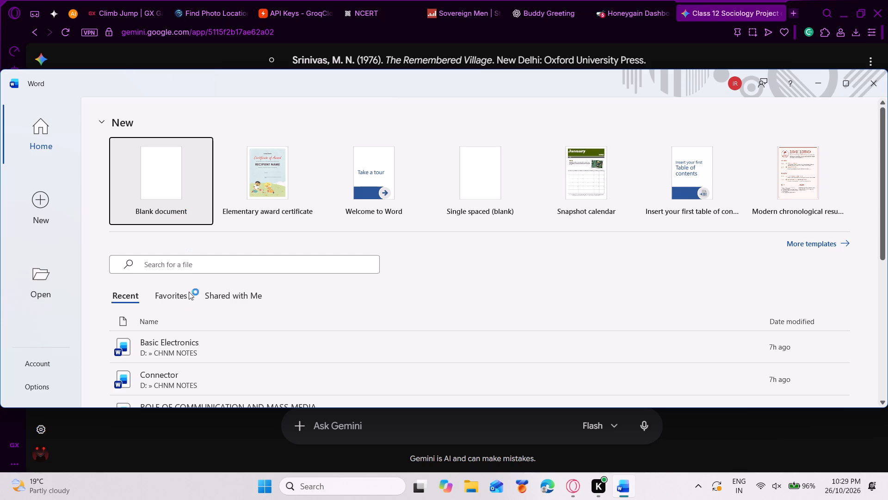
click(169, 218)
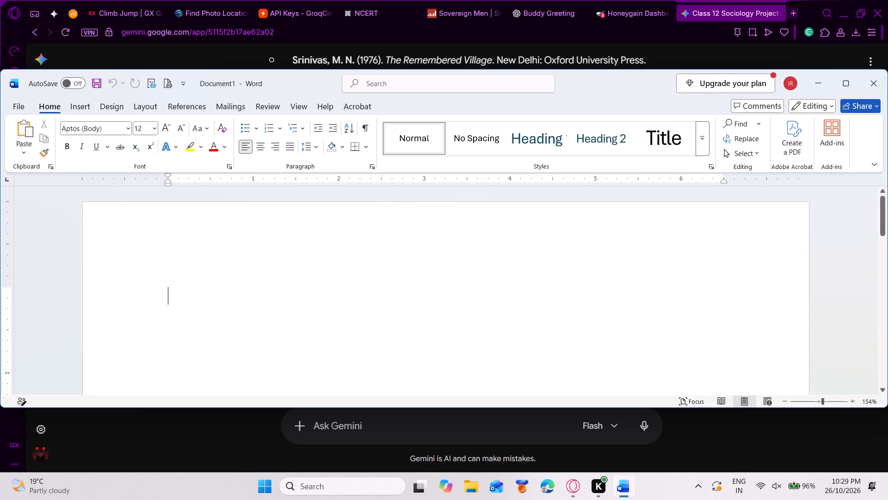
click(840, 82)
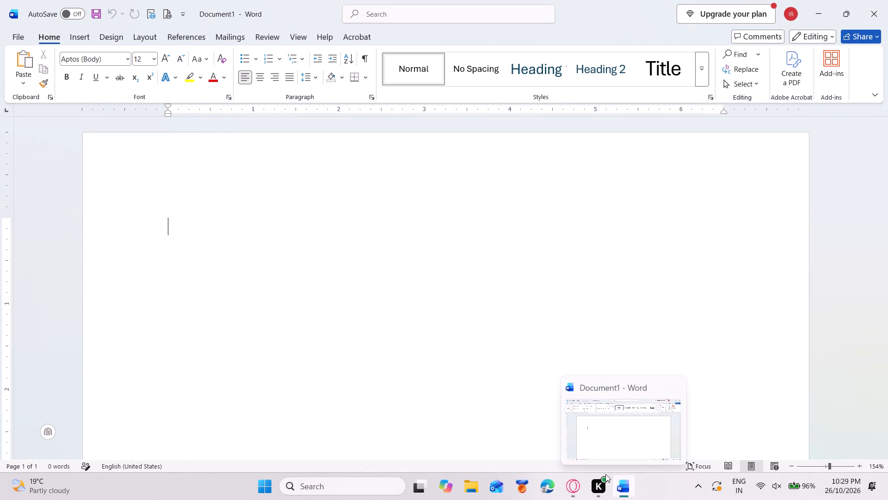
Open the recent document "ROLE OF COMMUNICATION AND MASS MEDIA" from Downloads.
click(20, 36)
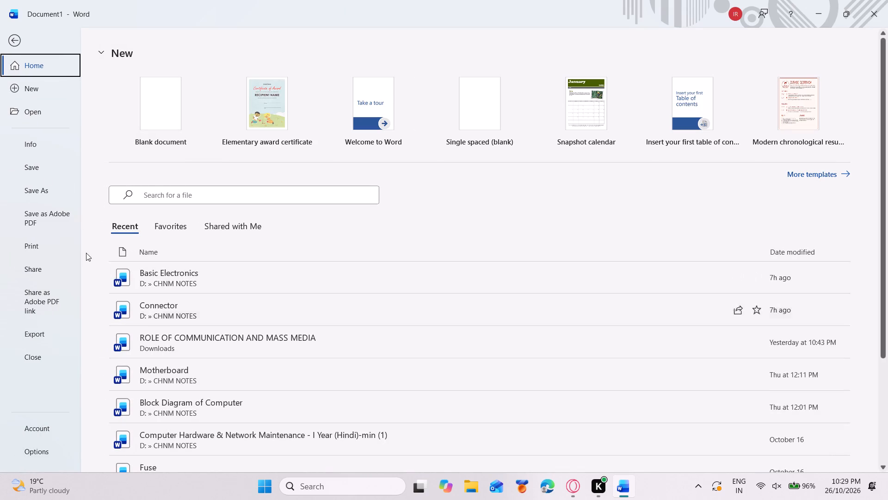
click(163, 333)
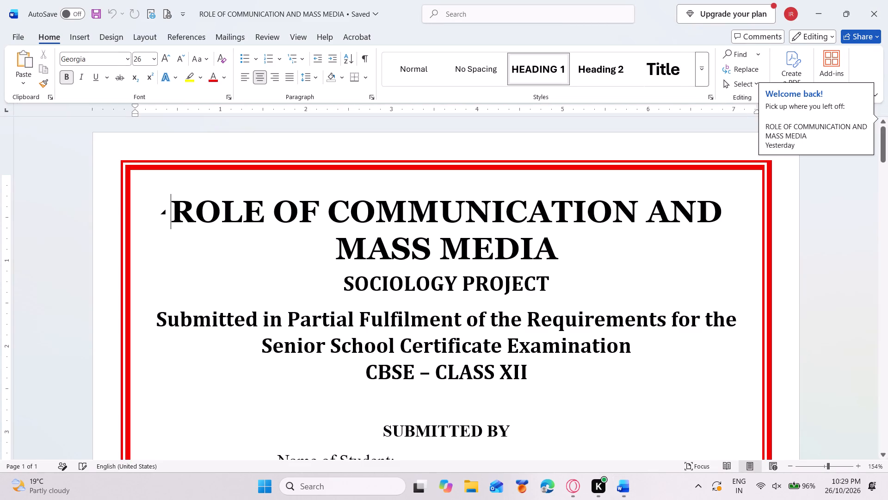
Look through the sample project's opening pages, including the cover, certificate and acknowledgement, for their layout and wording.
scroll(331, 294, down, 3)
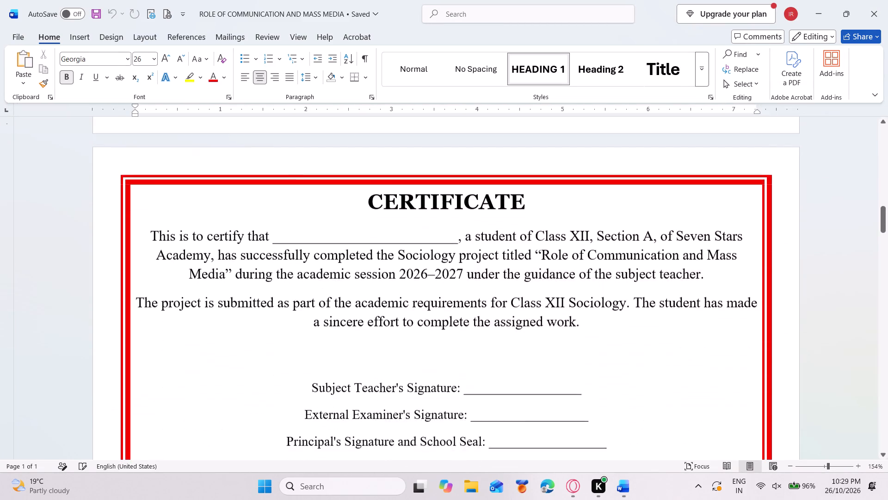
scroll(331, 294, down, 4)
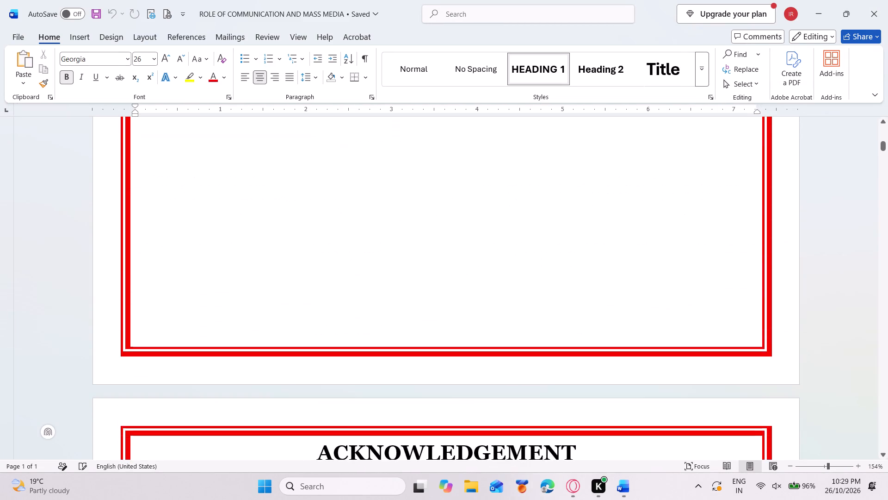
scroll(331, 294, down, 4)
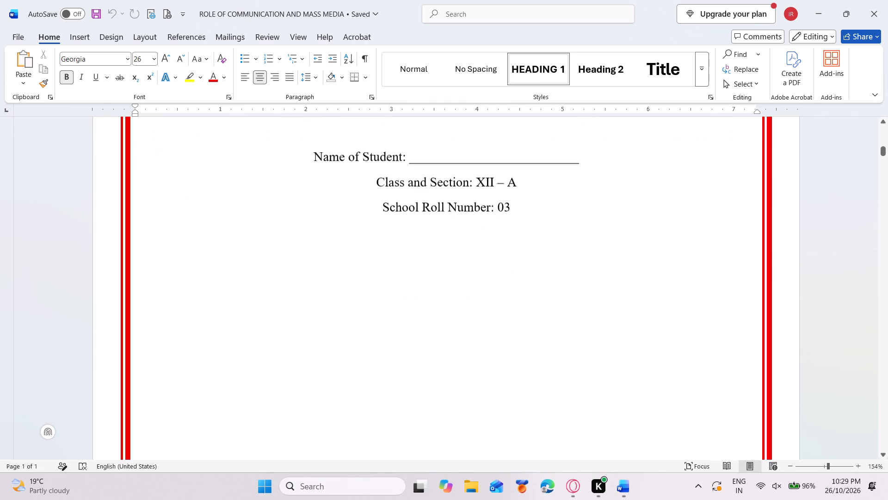
scroll(331, 294, down, 4)
scroll(331, 294, up, 7)
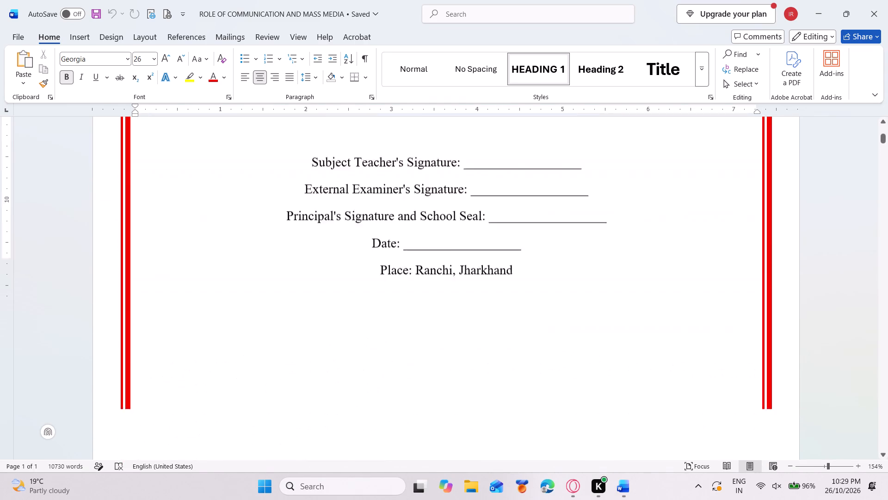
scroll(331, 294, up, 3)
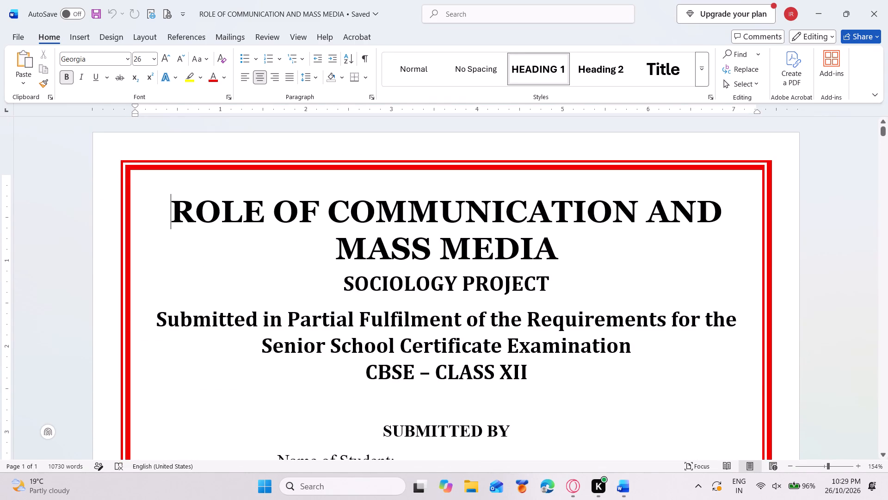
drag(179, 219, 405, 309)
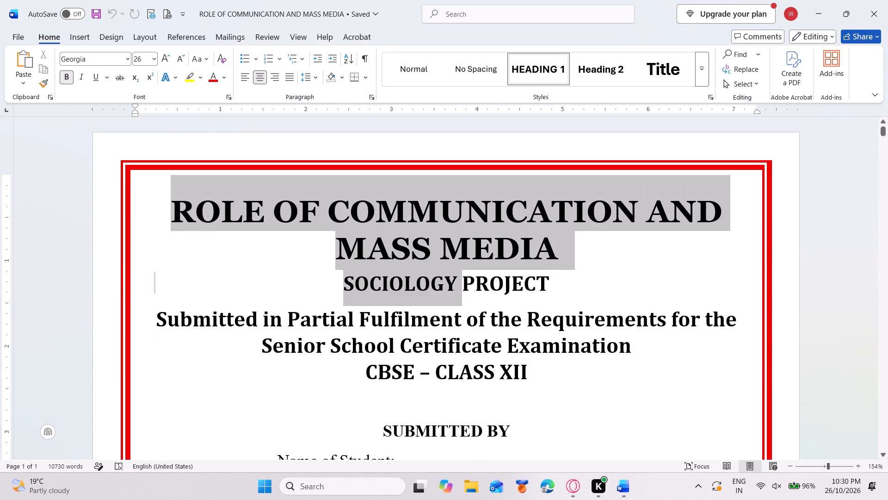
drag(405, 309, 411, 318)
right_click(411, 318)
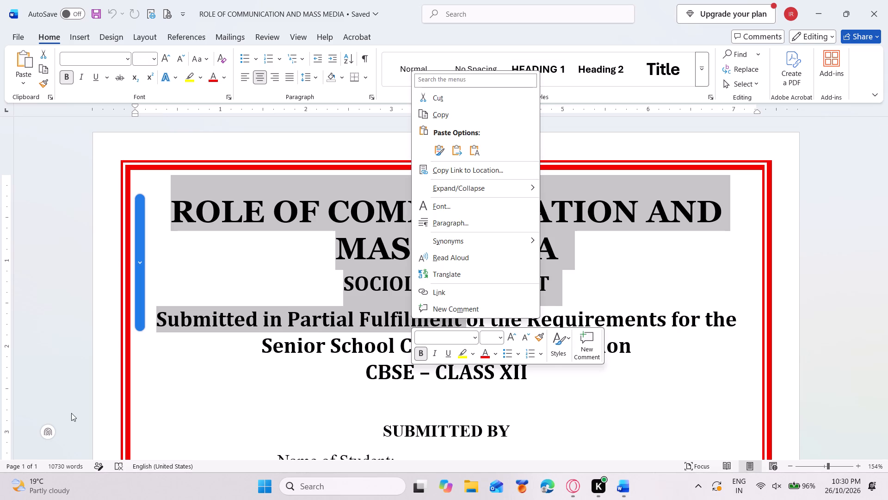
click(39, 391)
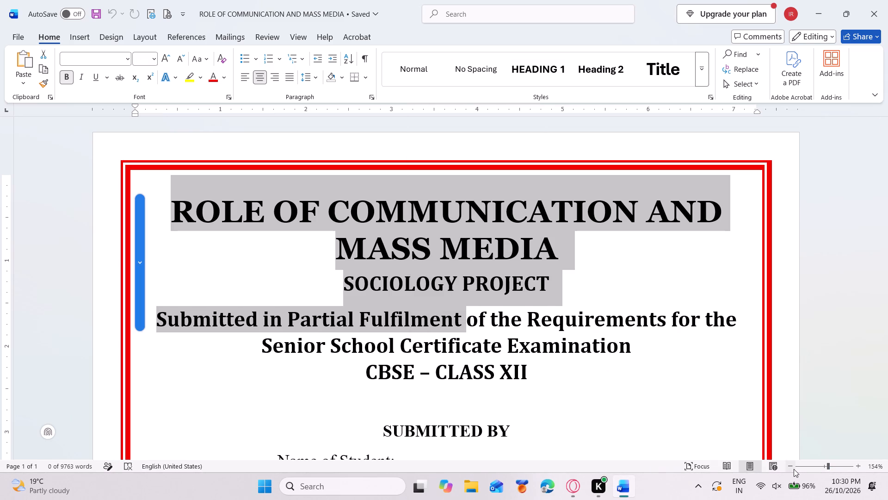
Copy the whole cover page text, from the project title through the line "ACADEMIC SESSION: 2026–2027".
click(791, 468)
triple_click(791, 468)
click(791, 468)
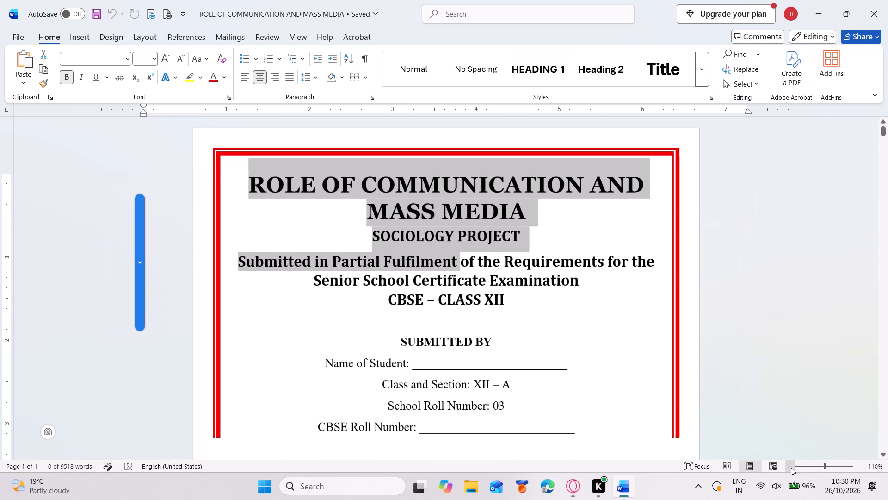
click(791, 468)
click(791, 468)
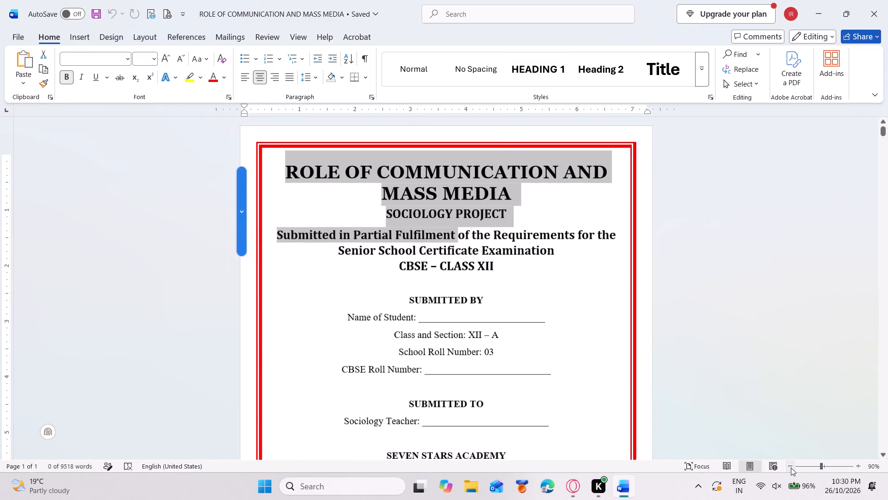
click(791, 468)
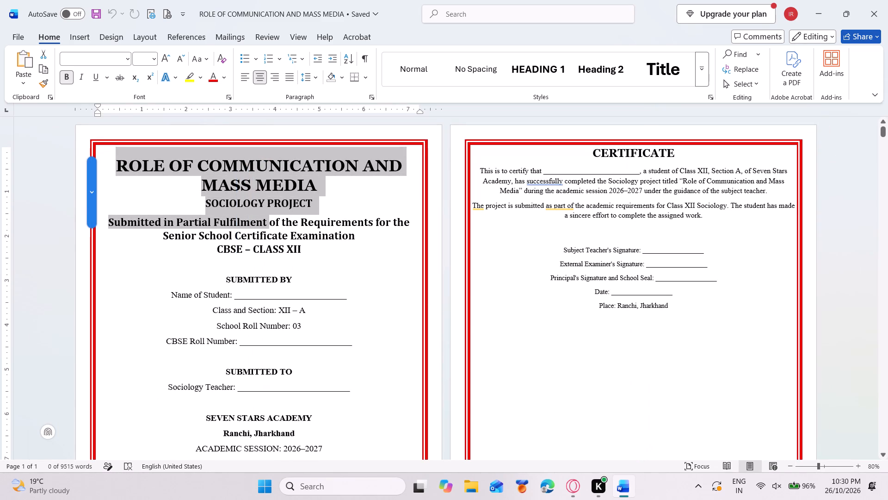
click(882, 133)
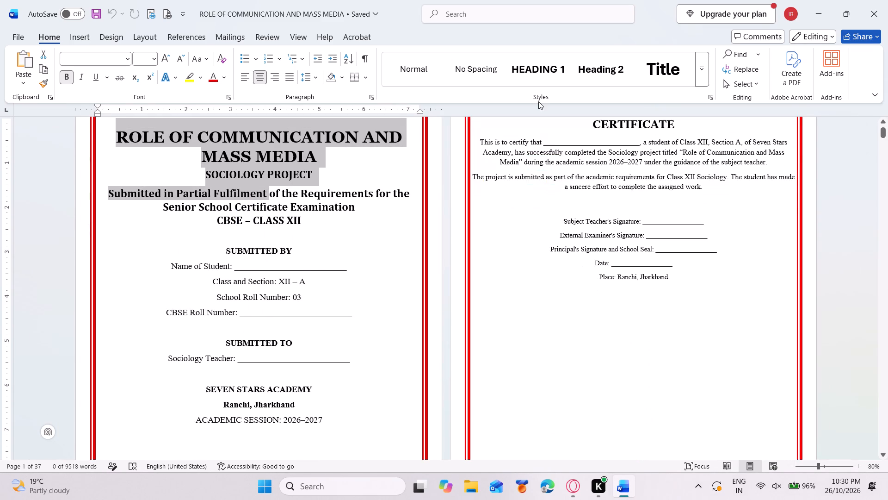
click(116, 135)
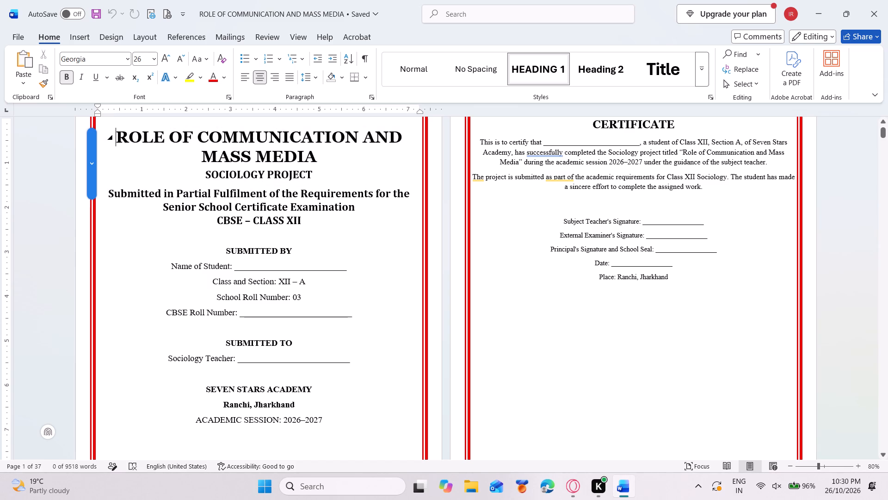
drag(116, 135, 246, 290)
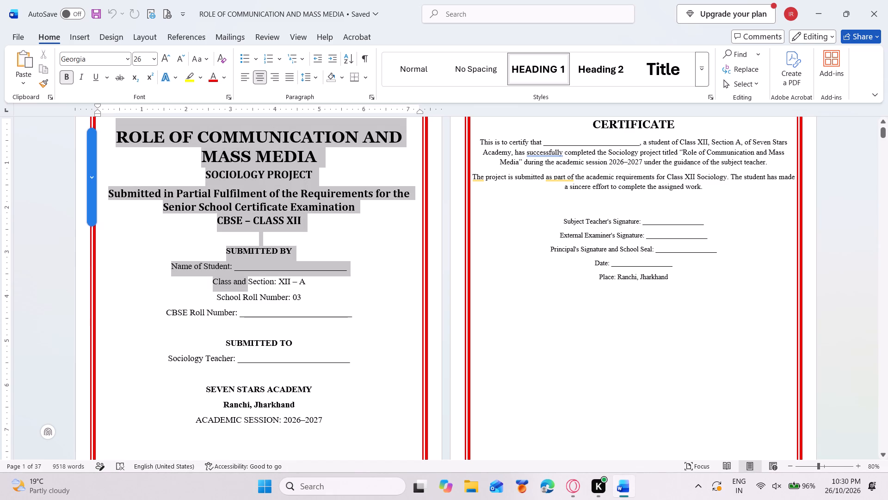
drag(246, 290, 323, 423)
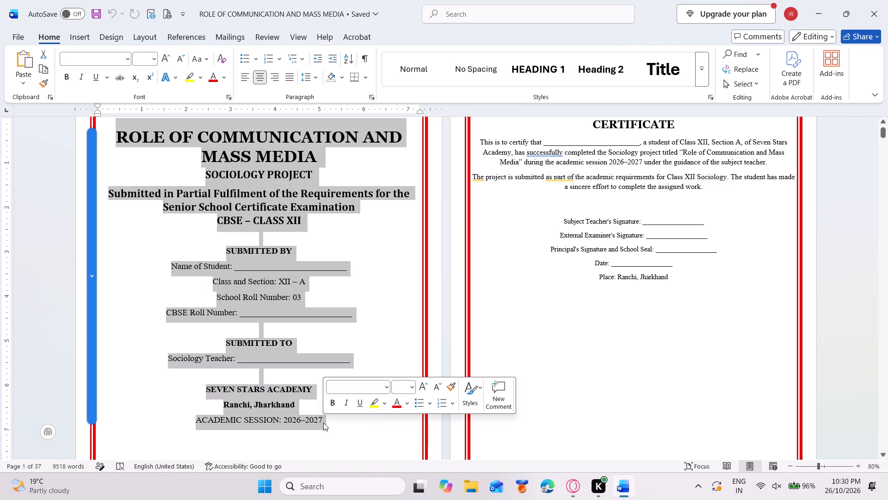
key(ctrl+c)
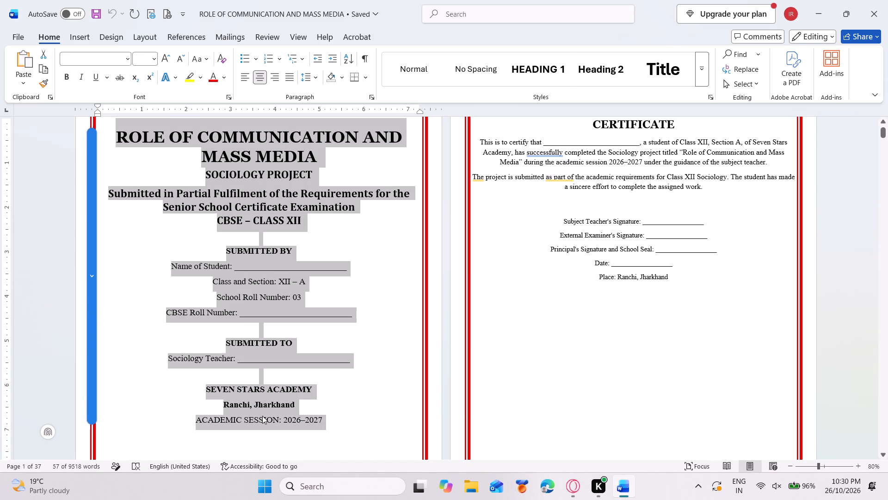
Create a new blank document and paste the copied cover page text into it.
click(618, 493)
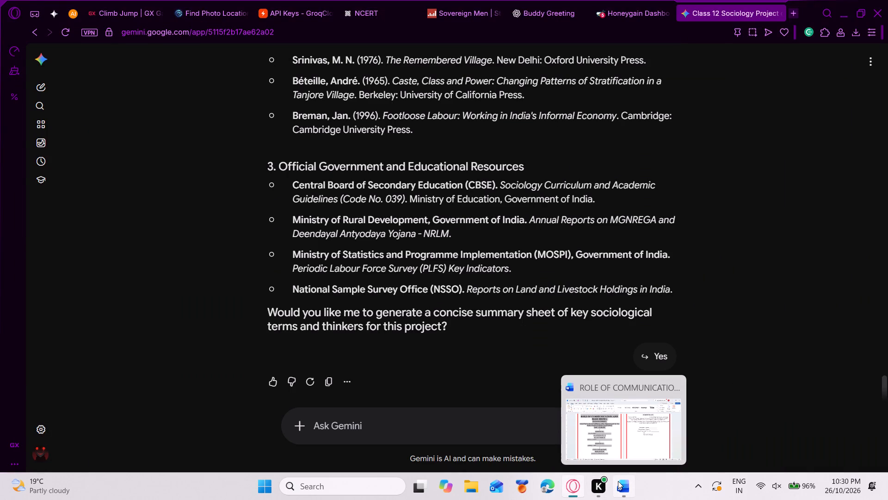
click(618, 481)
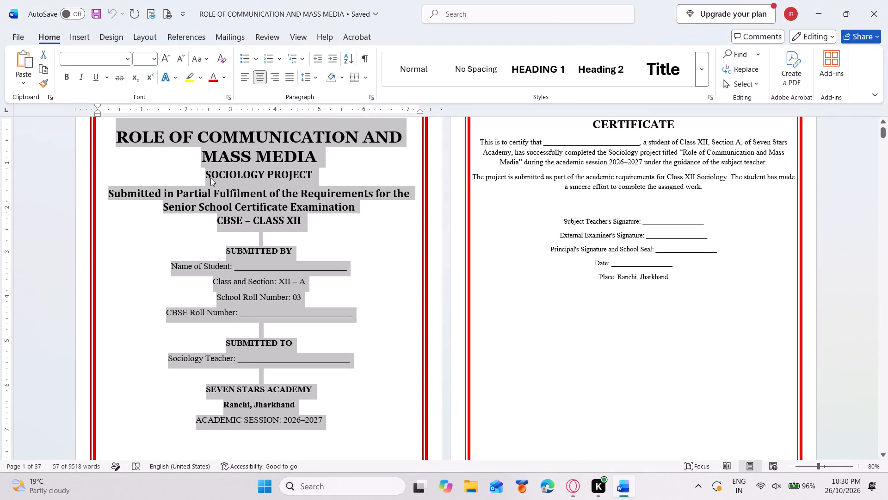
click(28, 37)
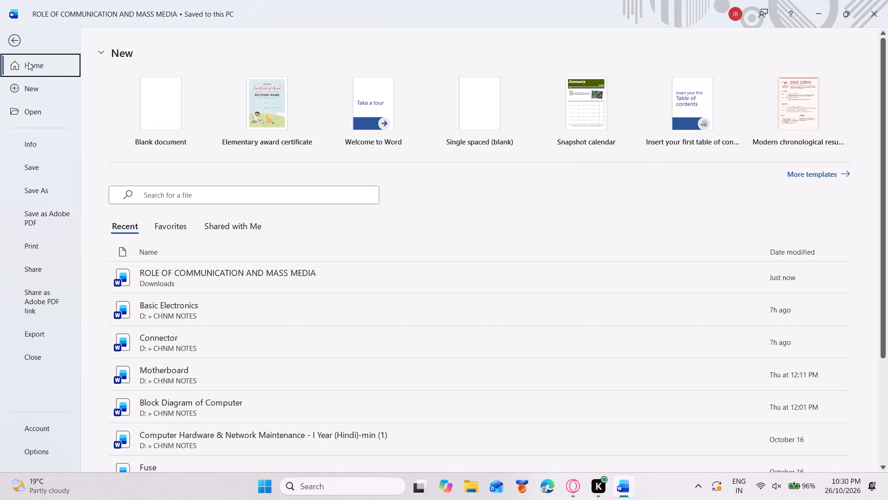
click(129, 105)
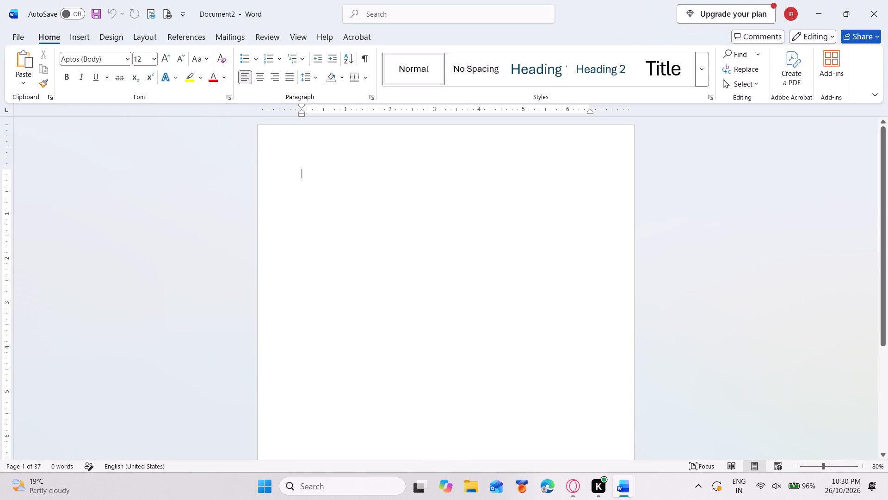
key(ctrl+v)
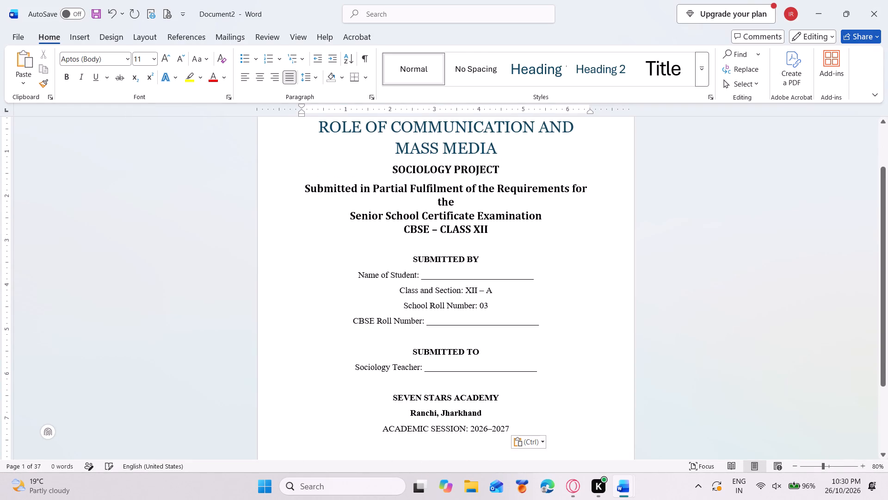
Apply a black text effect to the pasted heading "ROLE OF COMMUNICATION AND MASS MEDIA".
drag(319, 132, 387, 152)
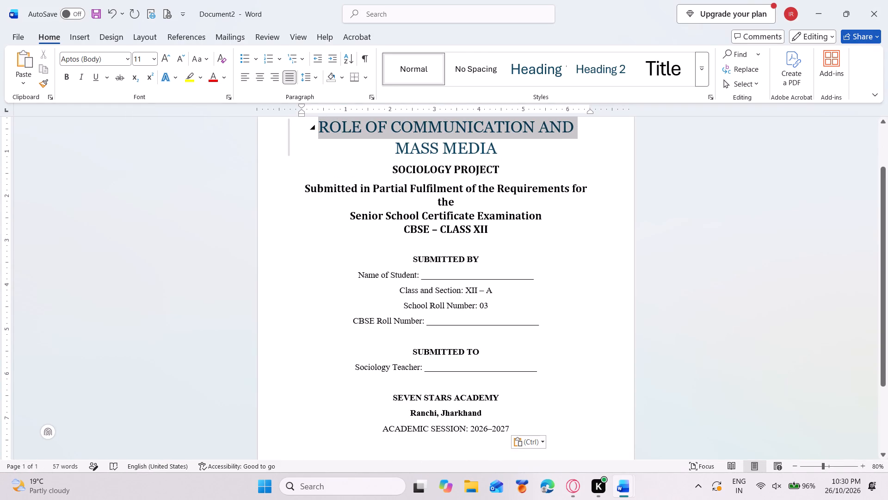
drag(387, 152, 491, 145)
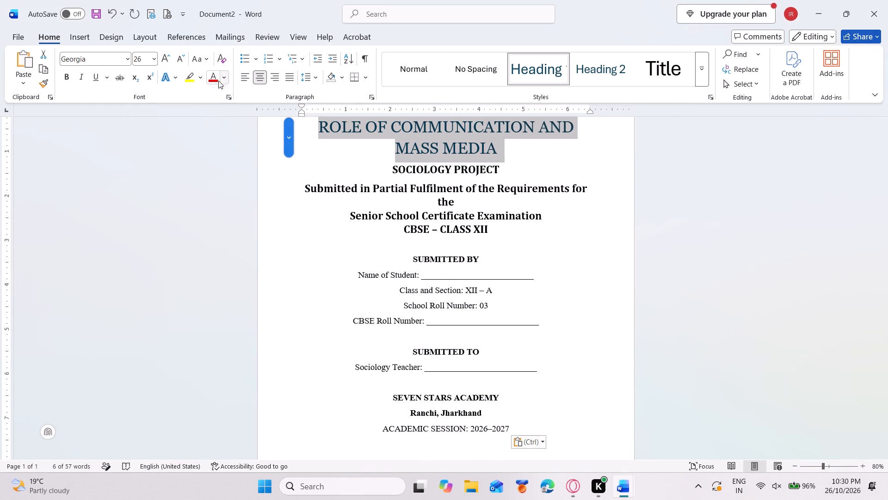
click(169, 79)
click(186, 110)
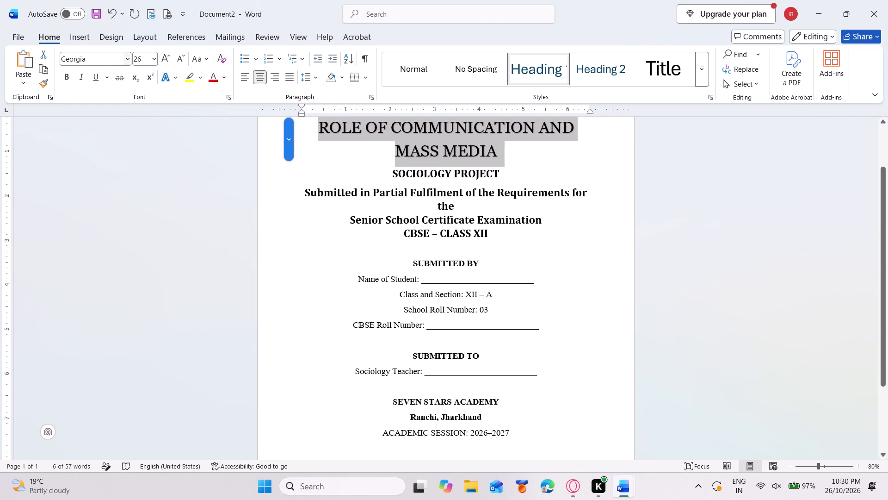
click(124, 140)
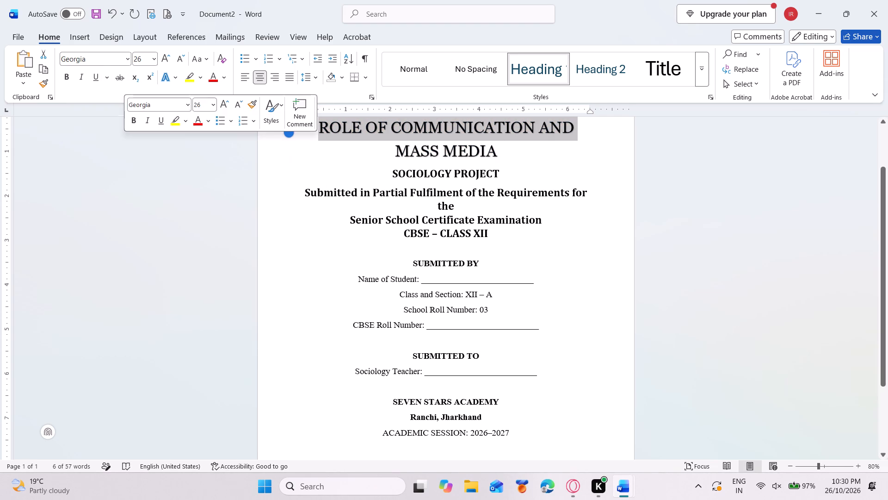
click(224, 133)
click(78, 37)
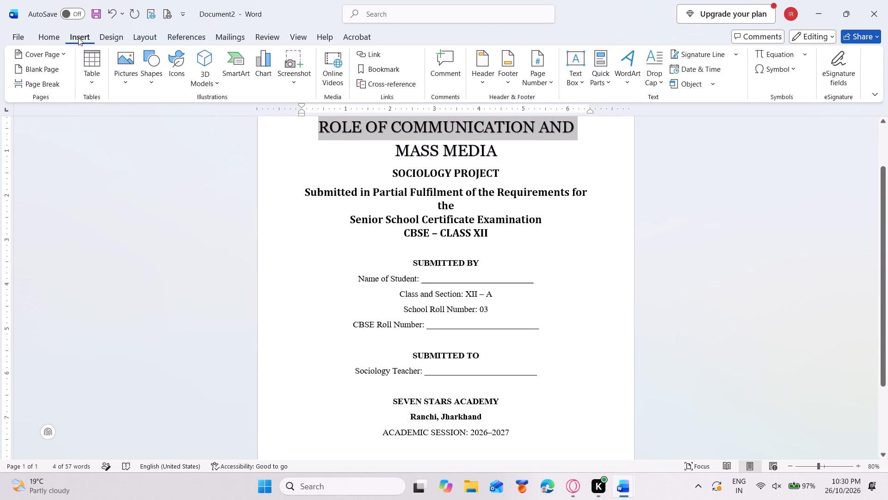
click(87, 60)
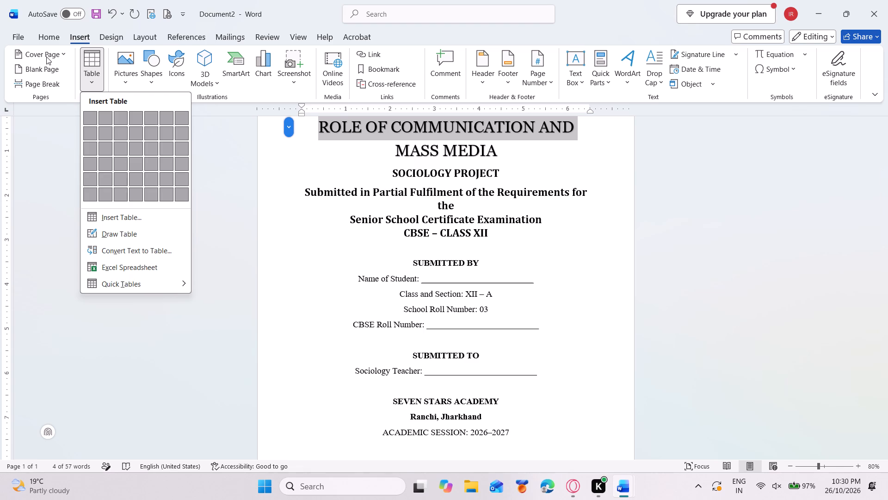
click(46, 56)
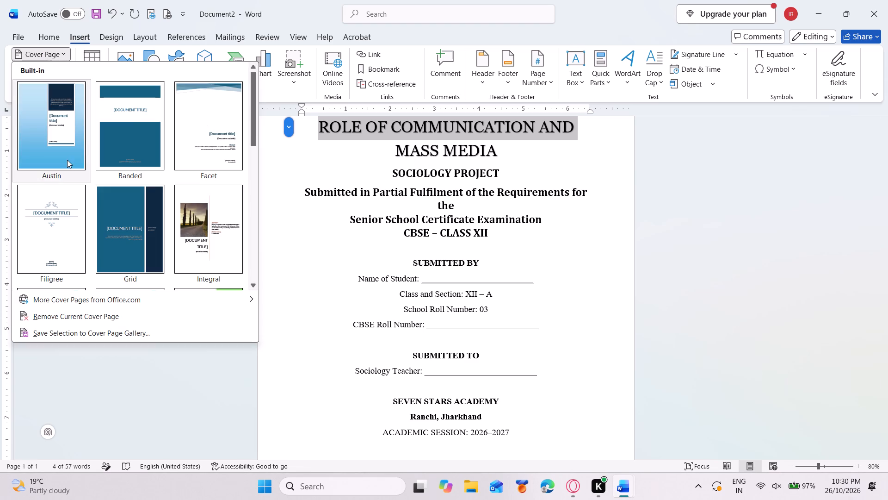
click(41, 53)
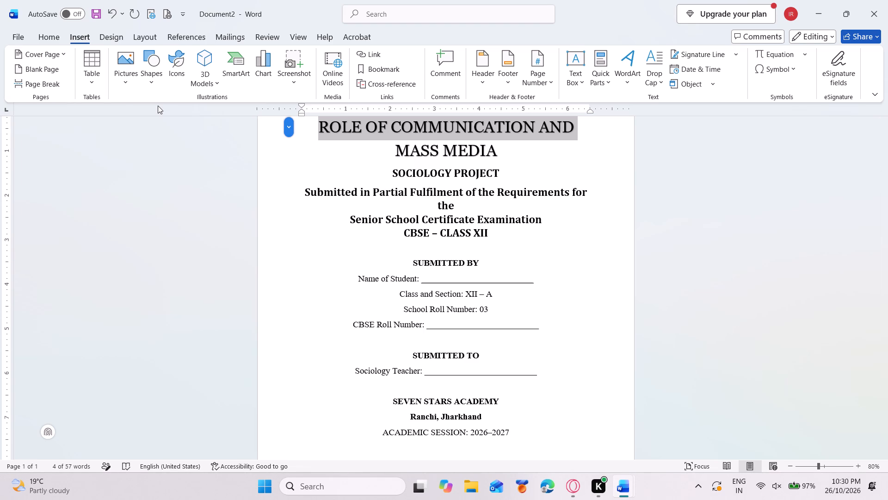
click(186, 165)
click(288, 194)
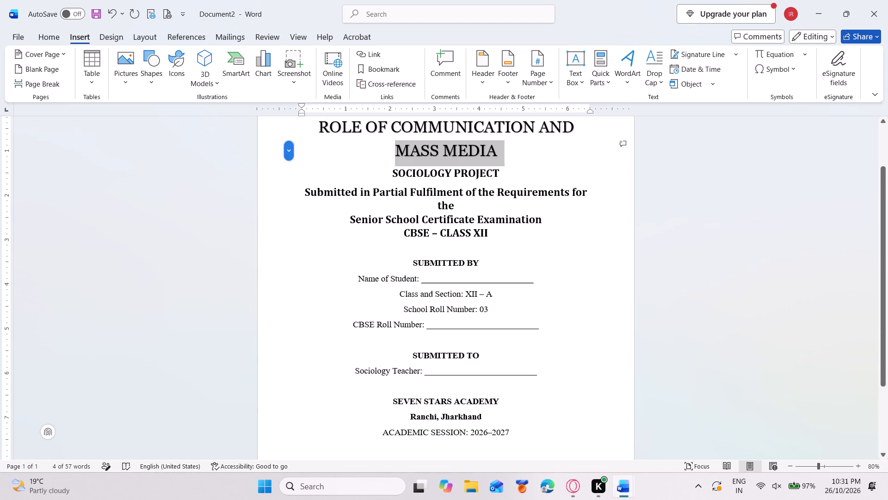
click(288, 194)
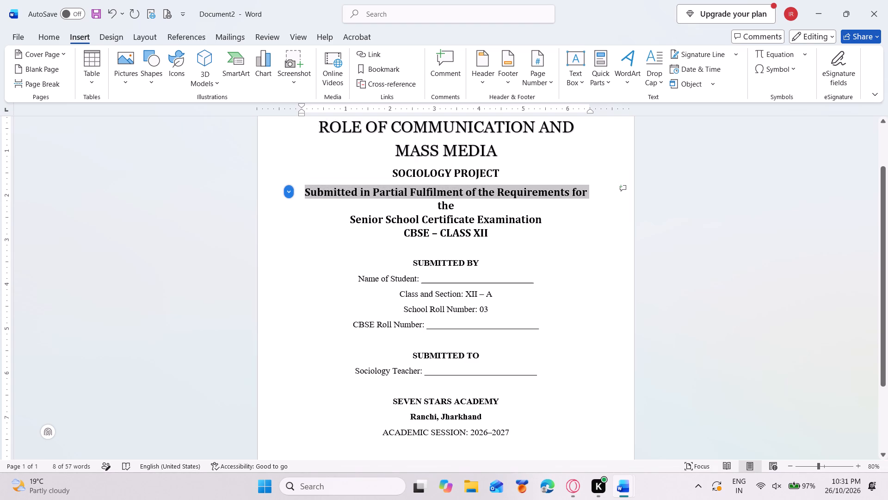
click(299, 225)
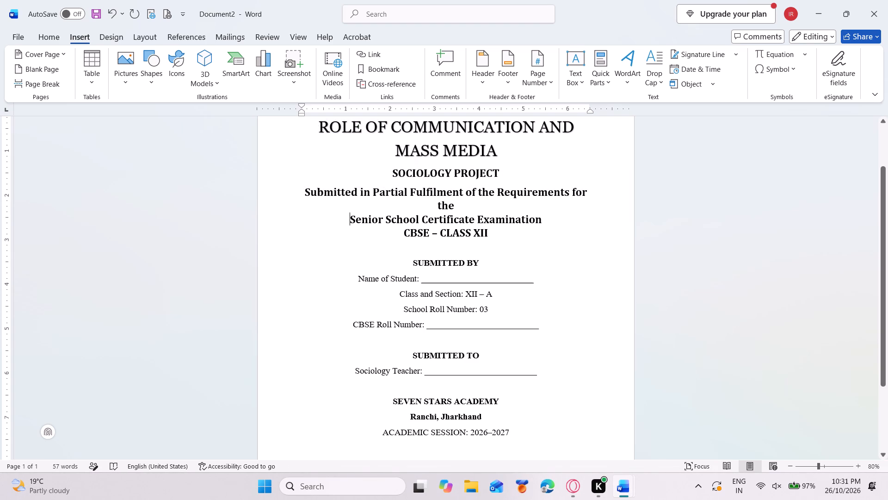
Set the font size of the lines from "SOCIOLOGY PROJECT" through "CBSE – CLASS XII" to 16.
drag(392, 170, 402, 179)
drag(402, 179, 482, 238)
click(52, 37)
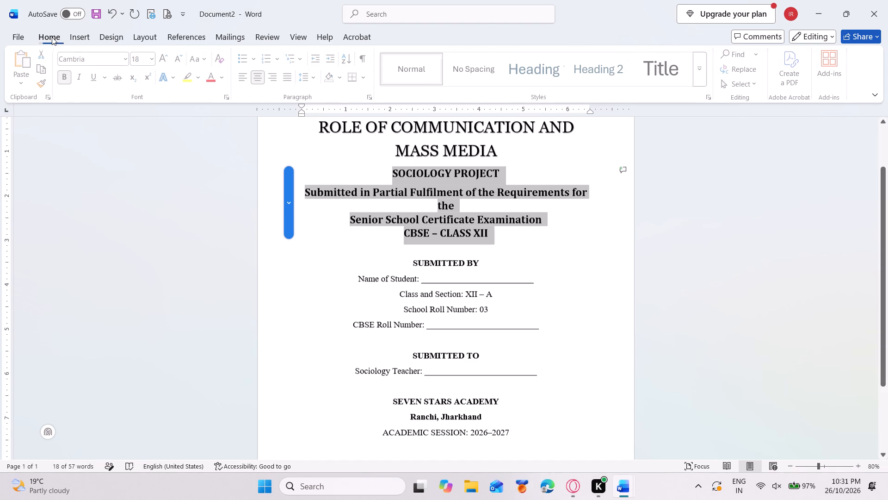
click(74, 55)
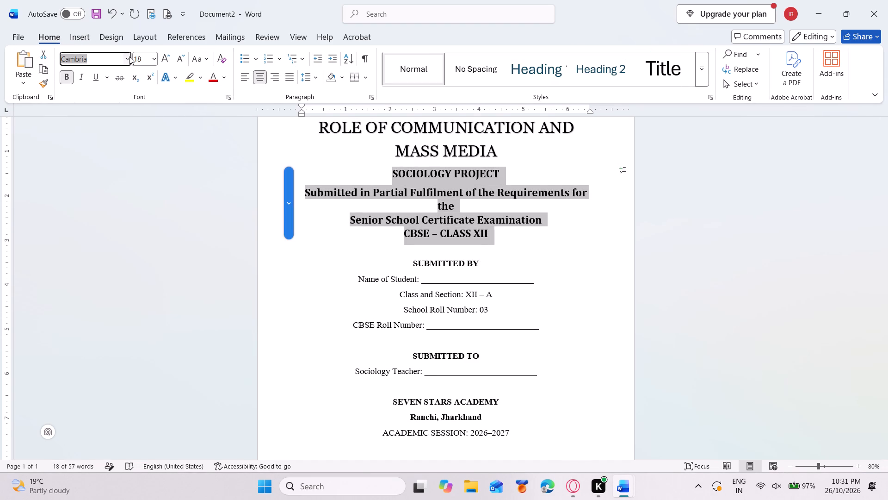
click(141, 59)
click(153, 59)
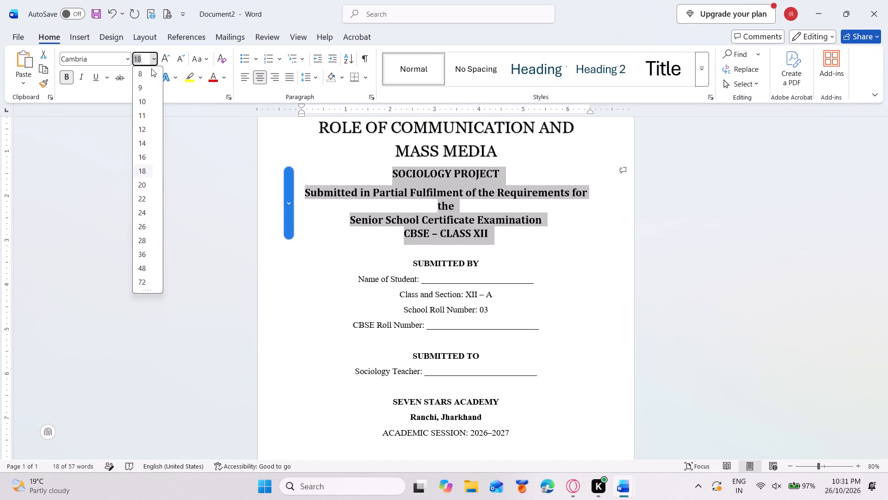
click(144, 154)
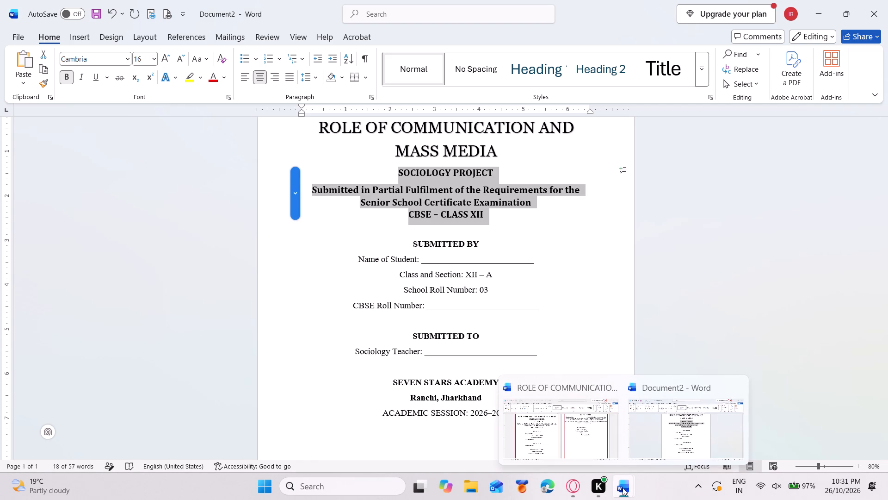
Check the font size of the "CBSE – CLASS XII" line in the sample project, and return to the new document.
click(563, 442)
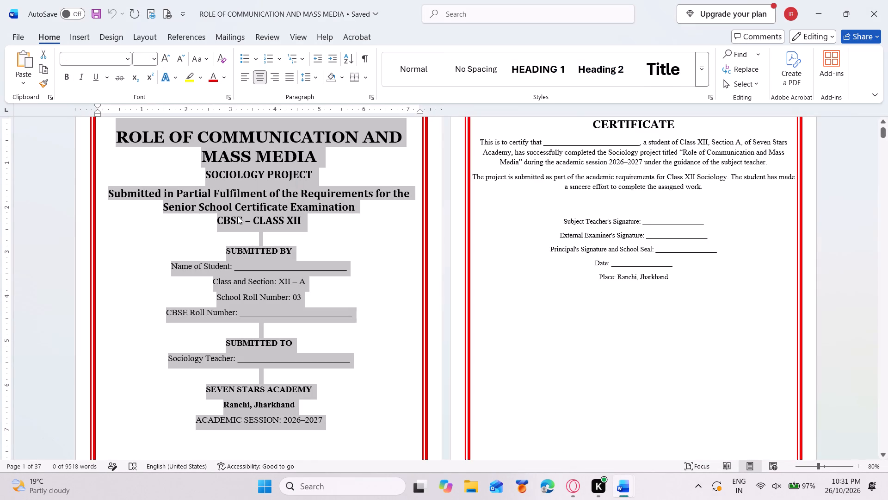
click(238, 216)
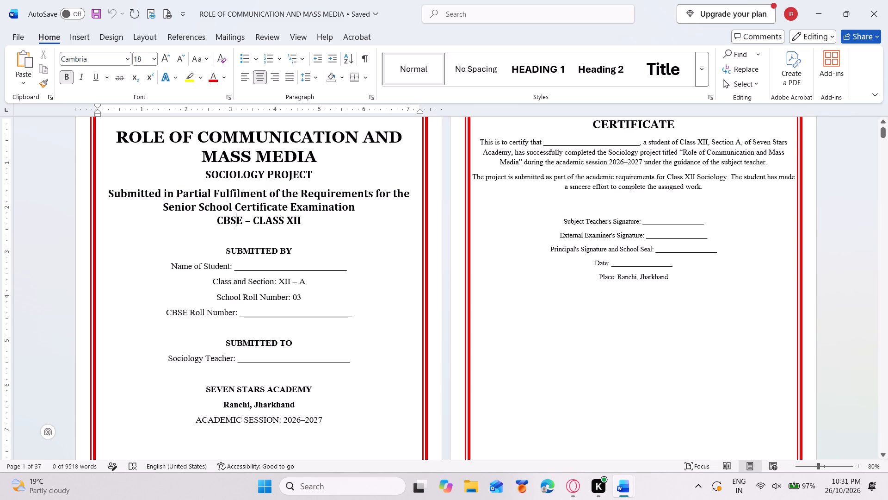
click(654, 435)
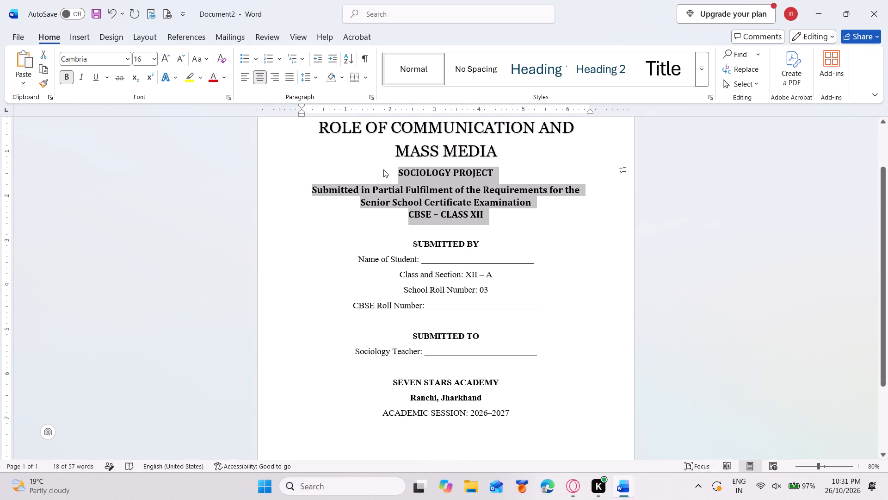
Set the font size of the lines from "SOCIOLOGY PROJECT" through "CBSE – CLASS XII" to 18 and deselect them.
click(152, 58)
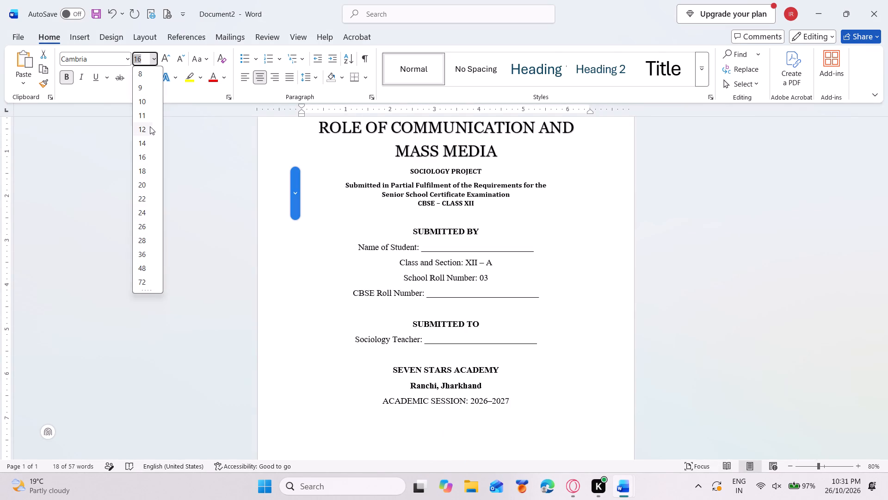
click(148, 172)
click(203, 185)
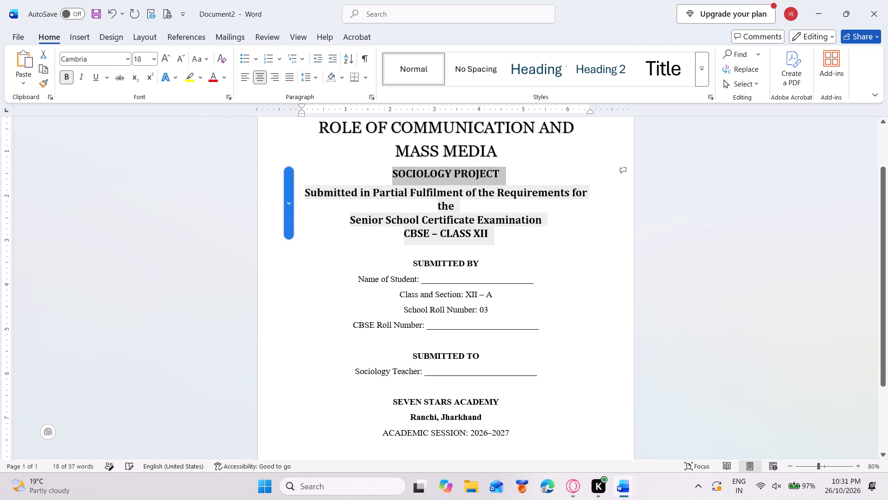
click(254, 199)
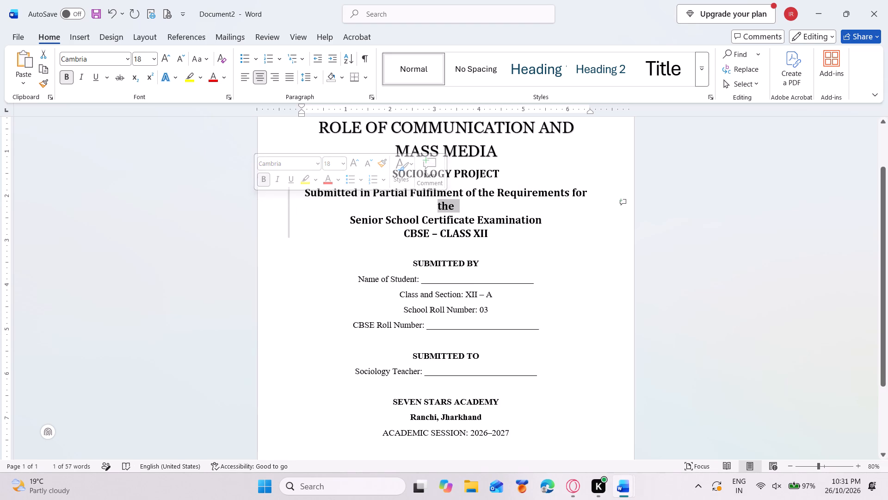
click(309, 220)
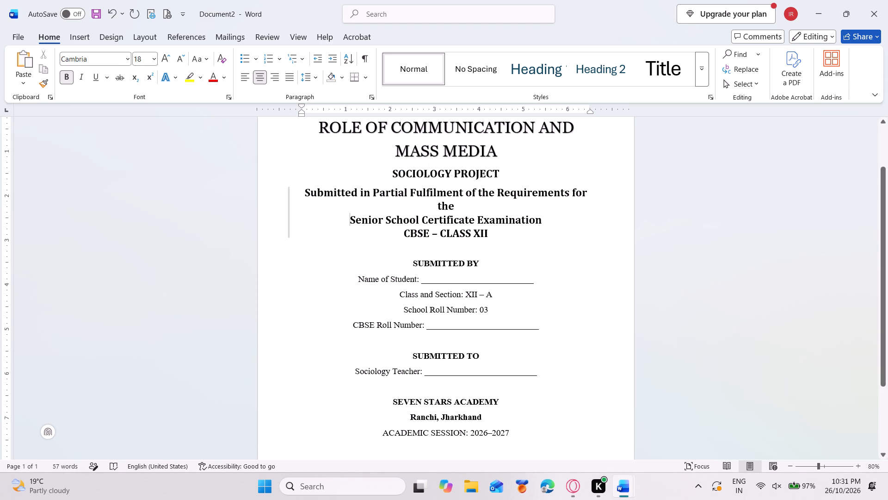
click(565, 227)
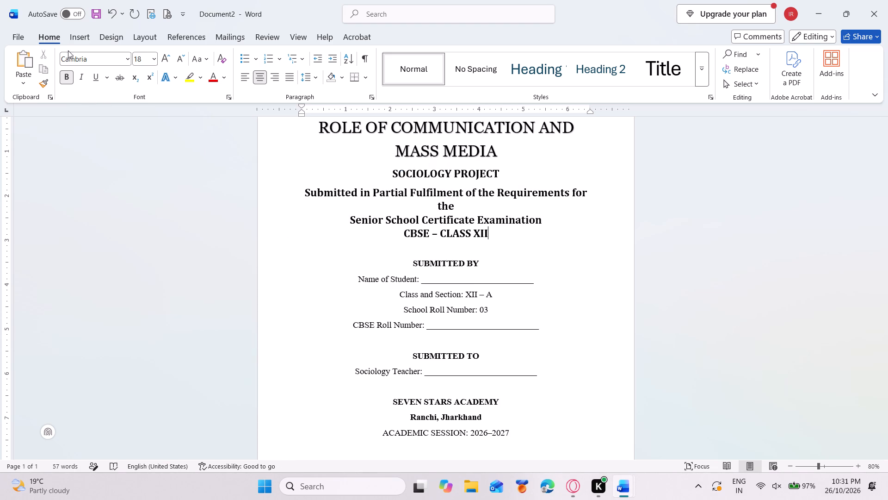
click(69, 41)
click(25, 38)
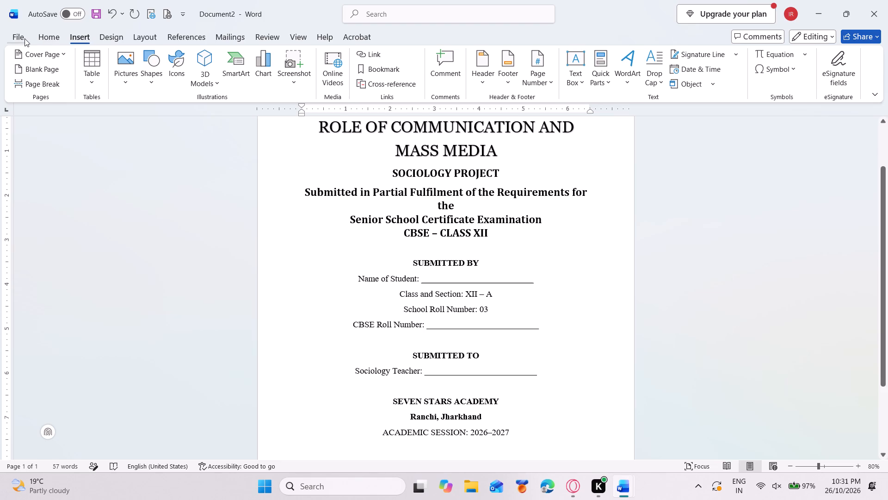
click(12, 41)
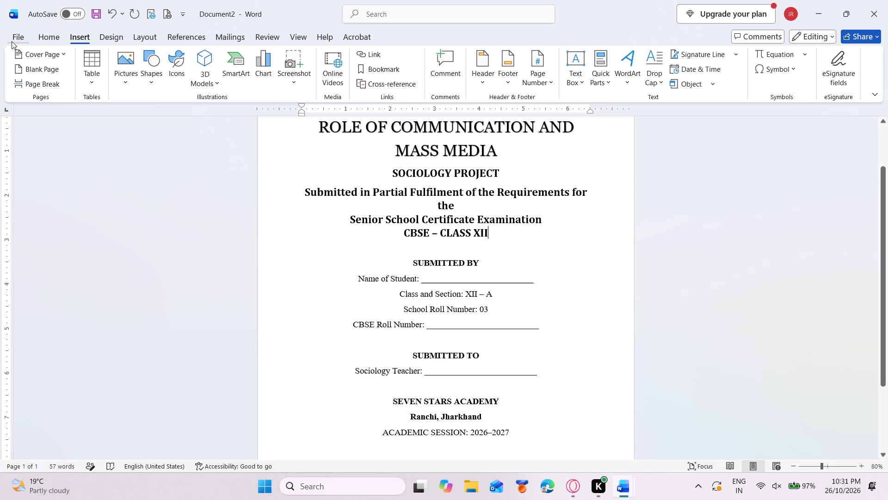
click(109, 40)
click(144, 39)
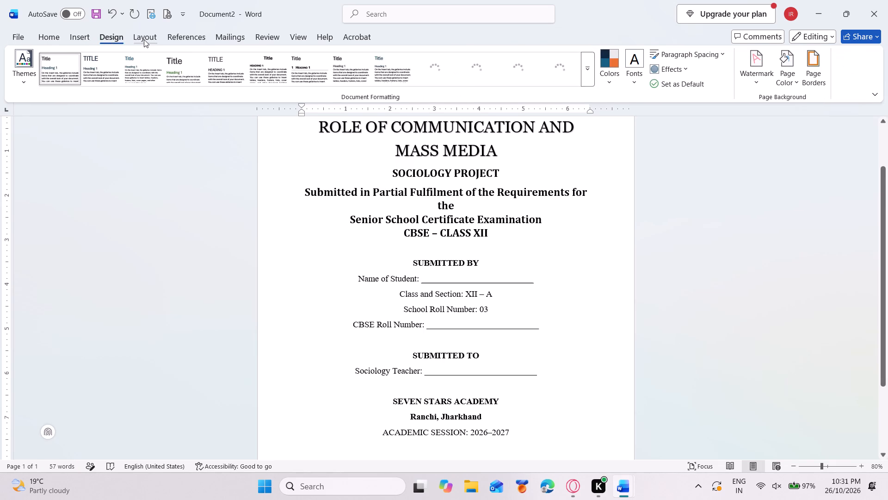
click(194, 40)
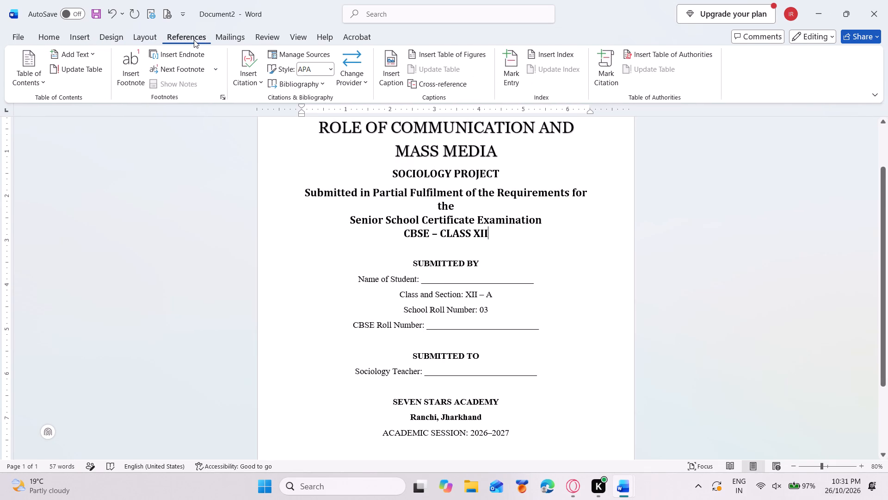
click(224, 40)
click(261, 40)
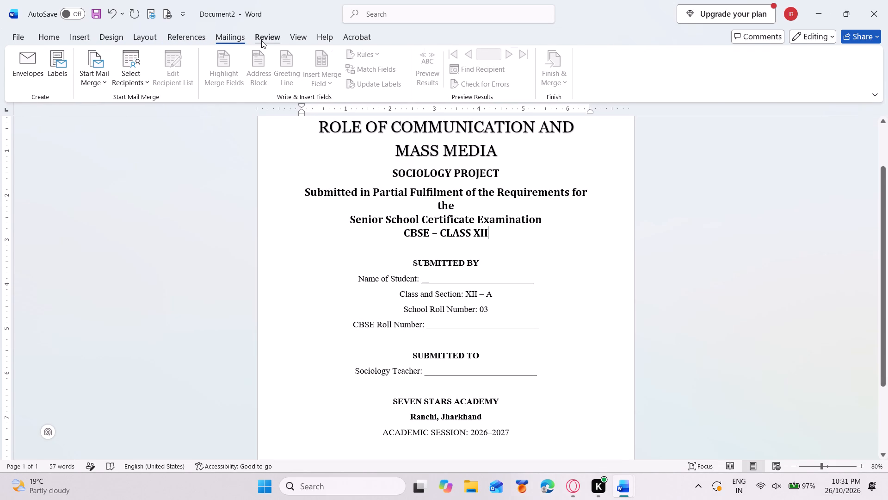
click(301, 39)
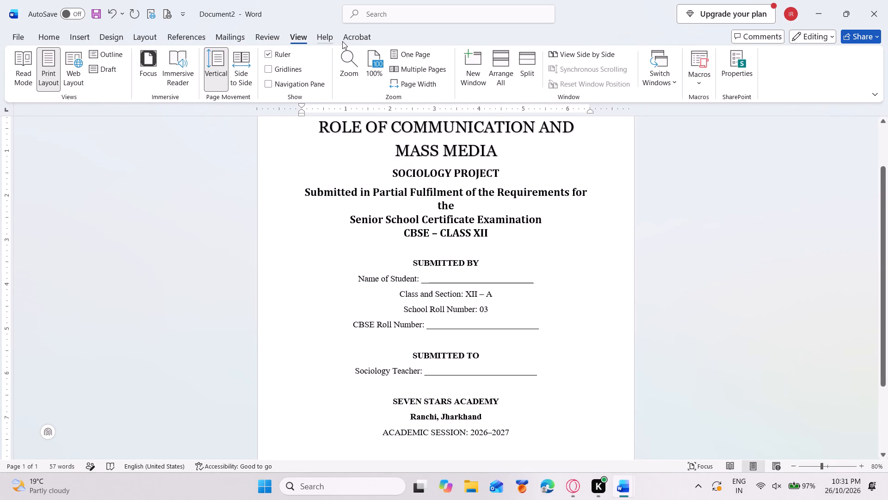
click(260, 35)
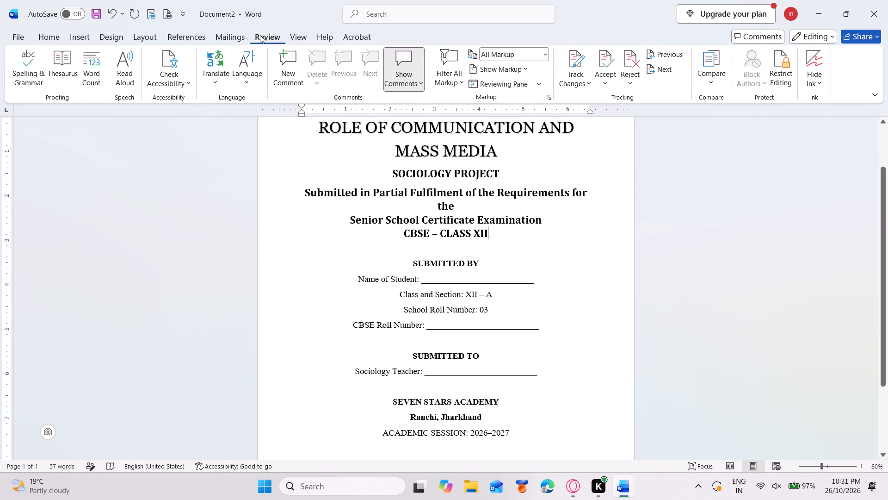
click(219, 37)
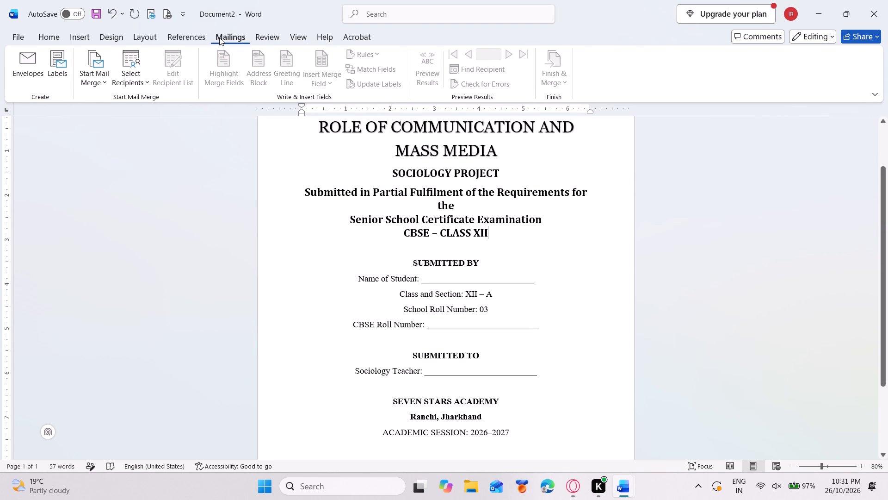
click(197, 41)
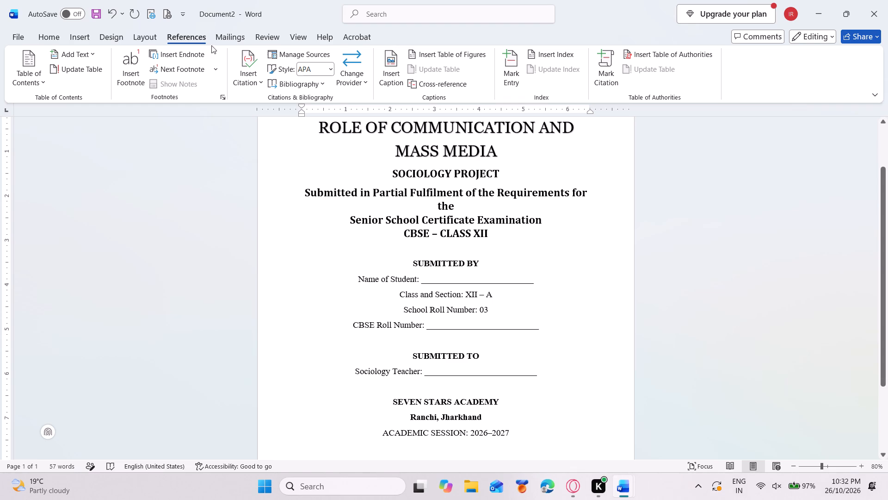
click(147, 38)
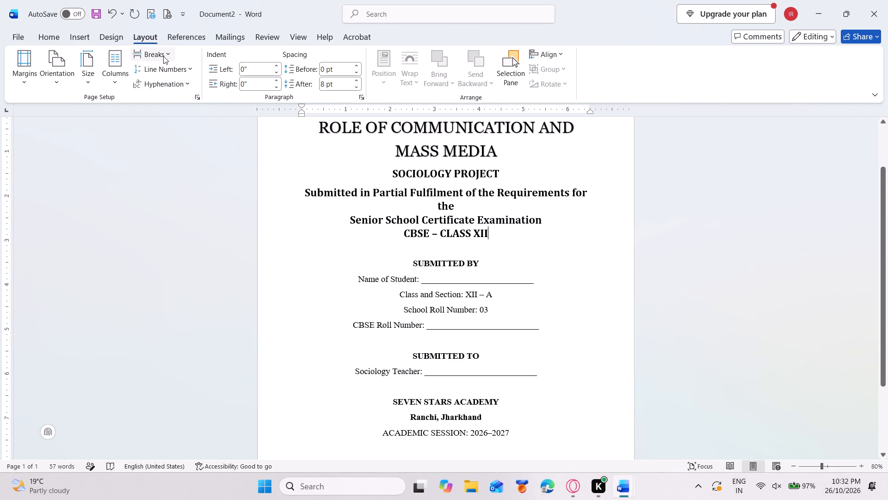
Apply a 3-D page border to the whole document, using the second thick-and-thin line style, 3 pt wide, in light pink-purple.
click(99, 41)
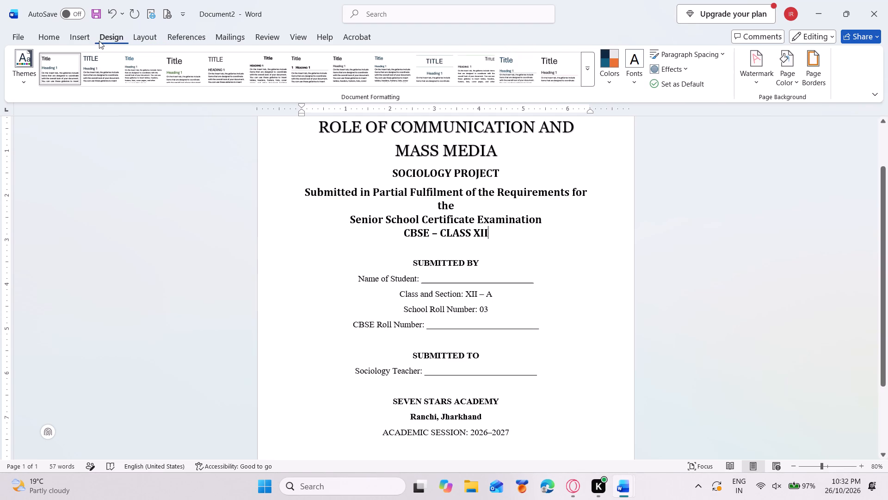
click(803, 78)
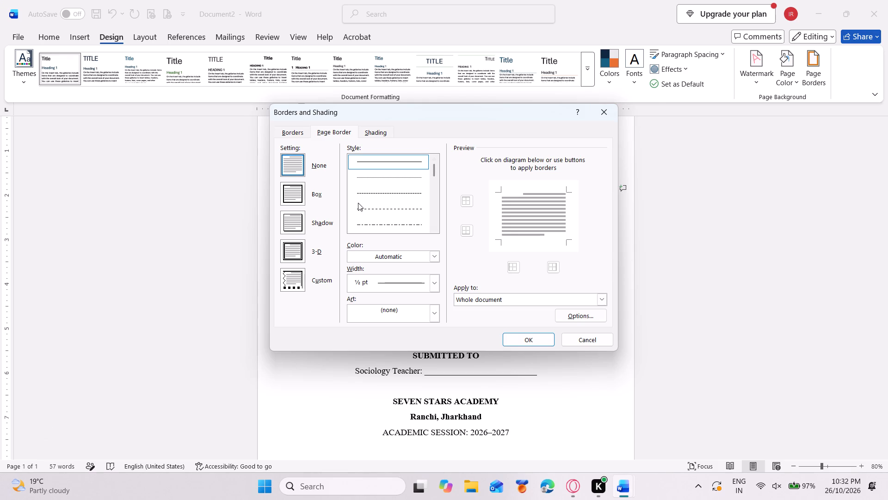
click(292, 253)
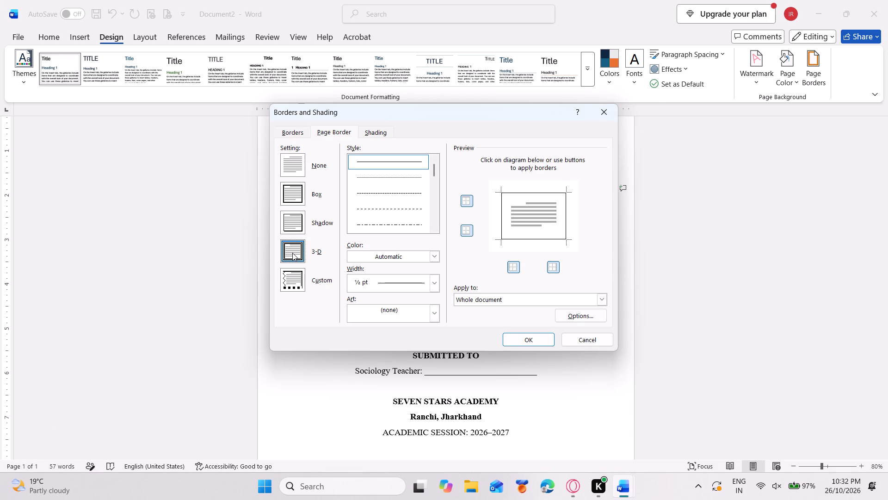
click(432, 281)
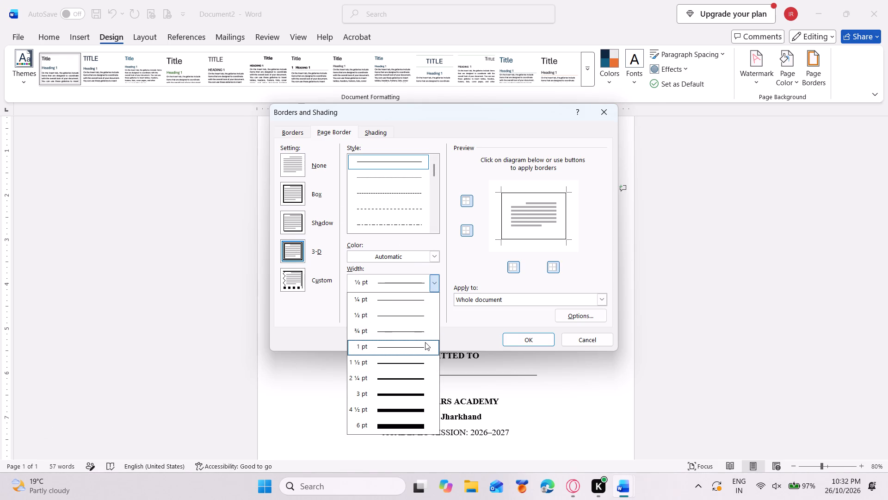
scroll(425, 342, down, 2)
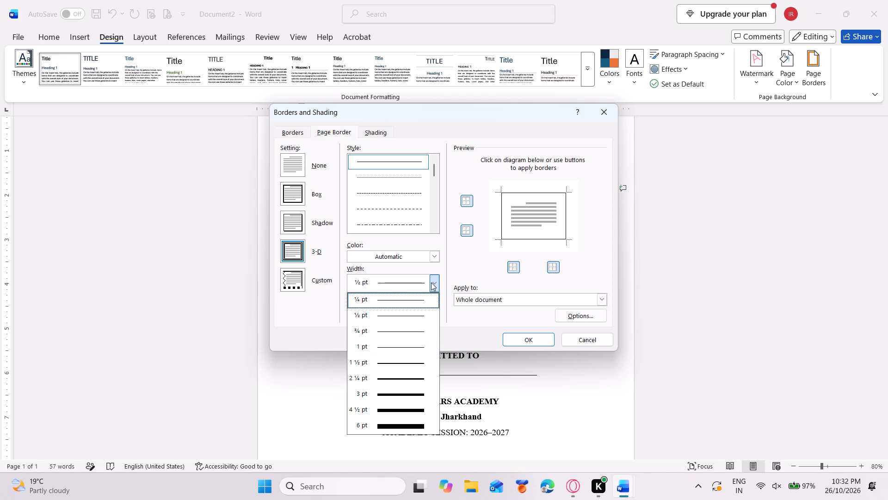
click(431, 282)
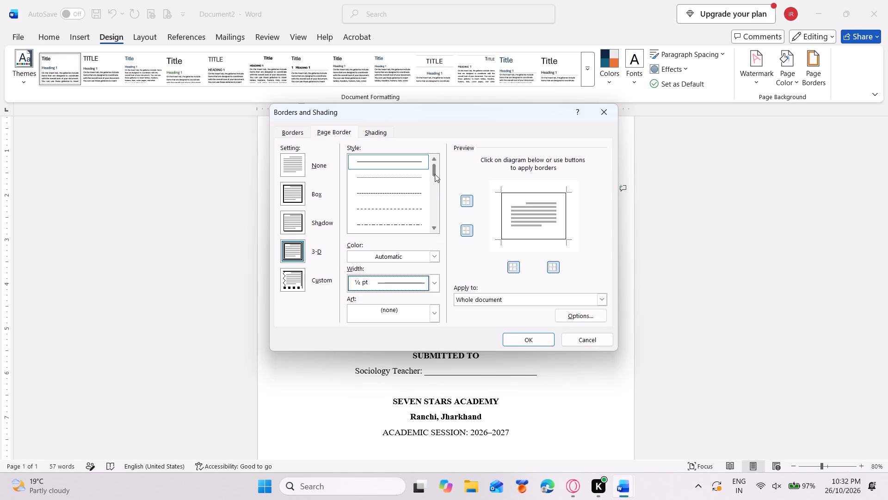
drag(434, 174, 432, 186)
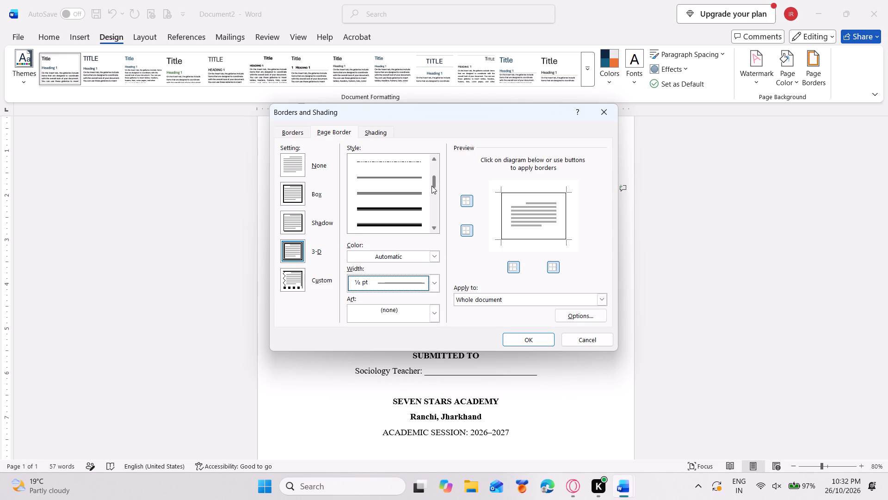
drag(432, 186, 431, 186)
click(407, 220)
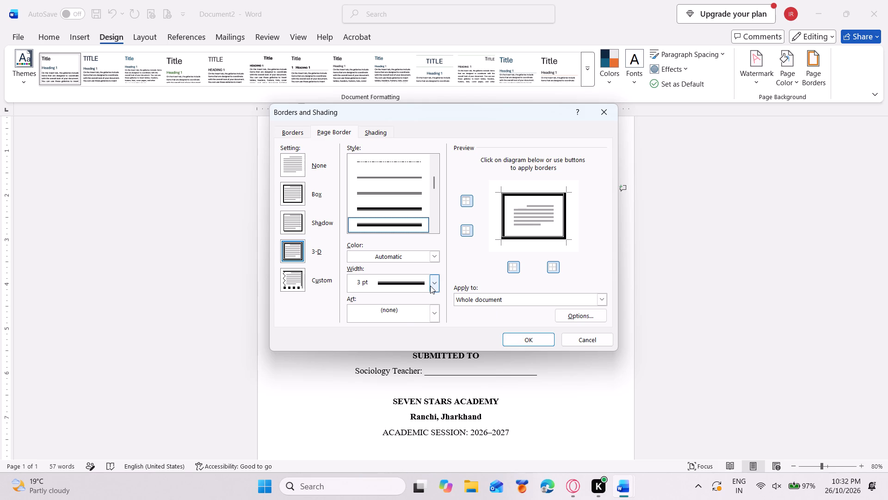
click(438, 256)
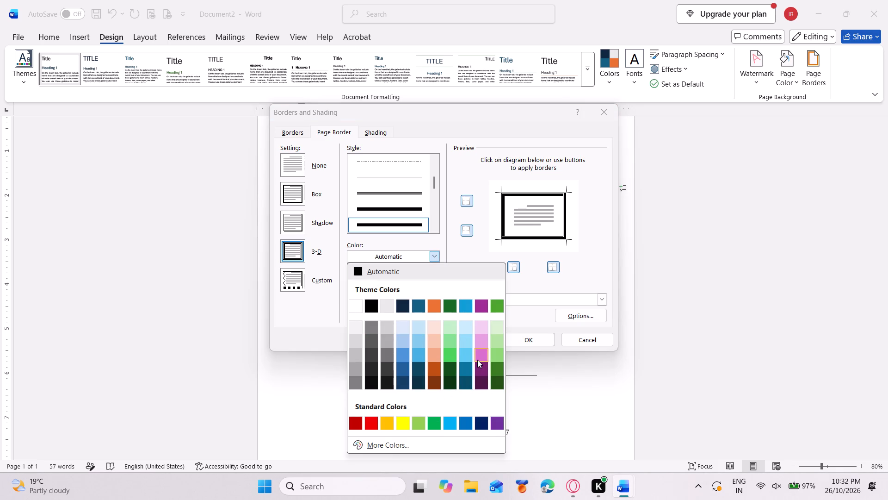
click(432, 351)
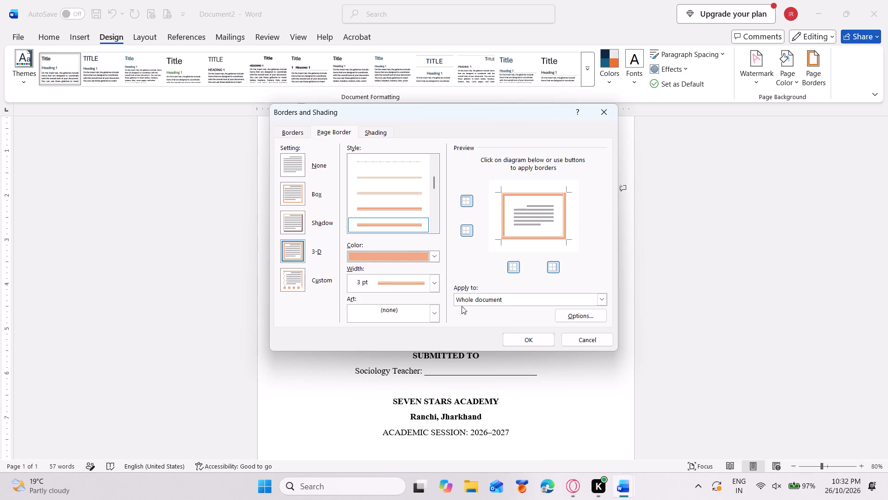
click(432, 257)
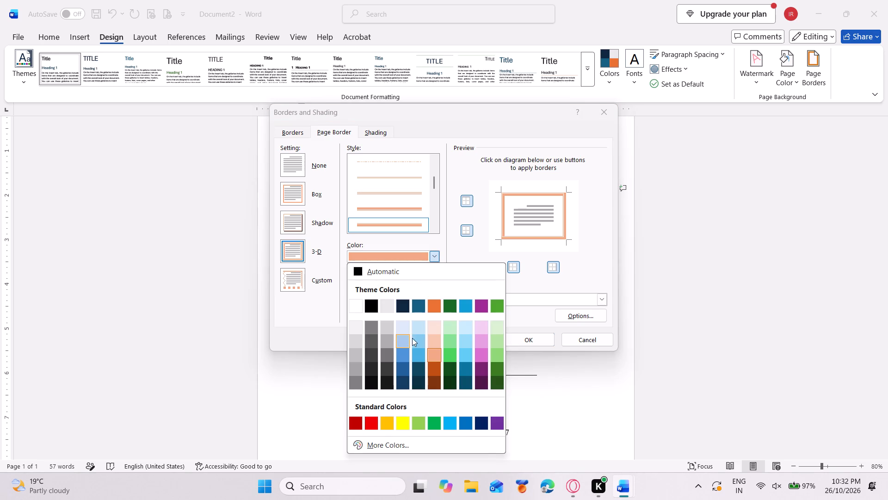
click(484, 342)
click(548, 335)
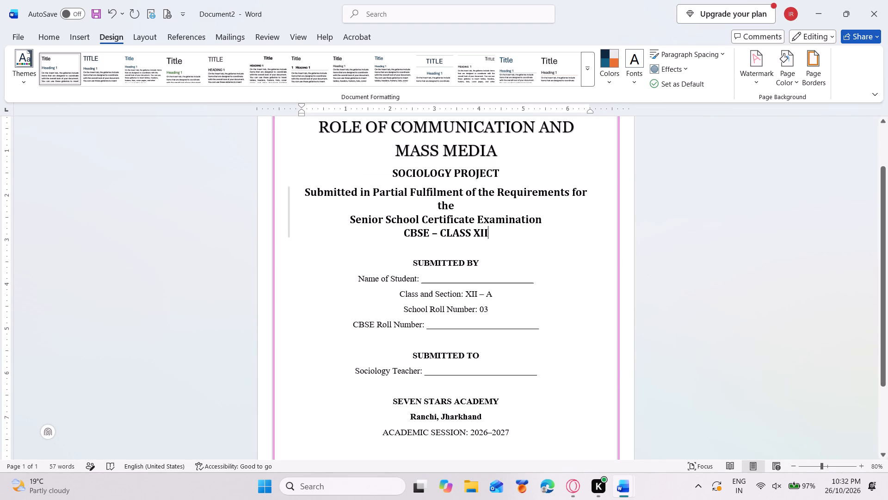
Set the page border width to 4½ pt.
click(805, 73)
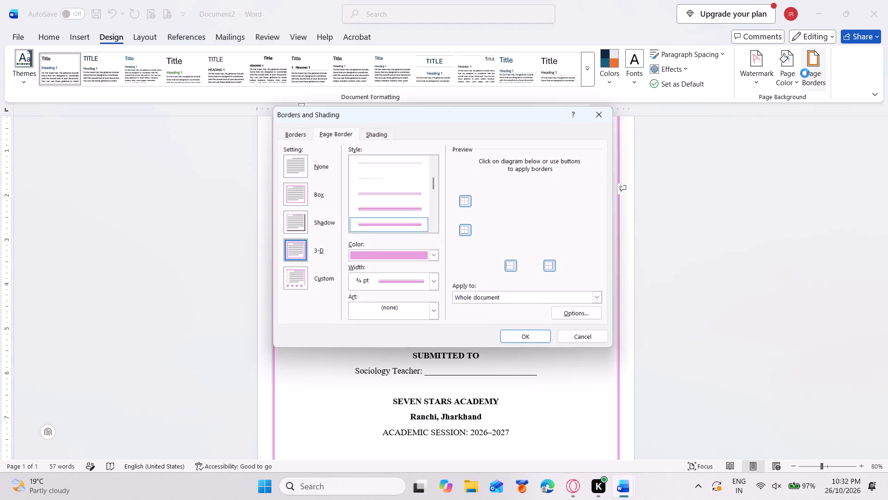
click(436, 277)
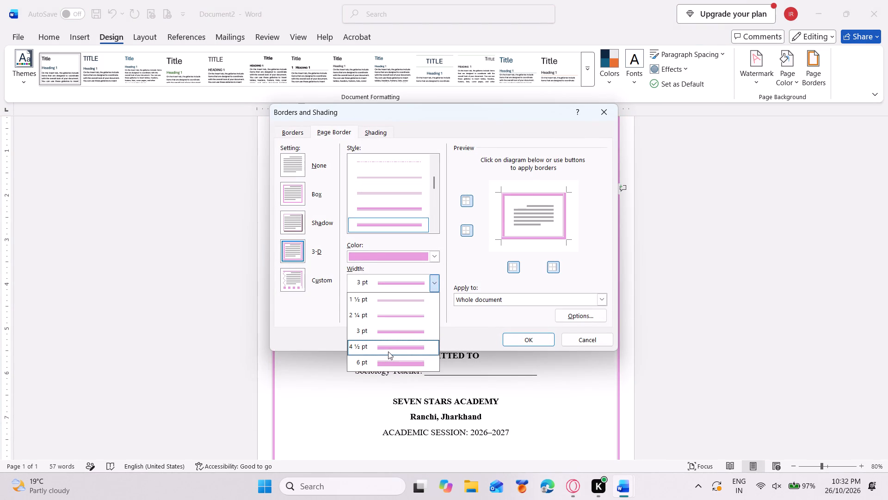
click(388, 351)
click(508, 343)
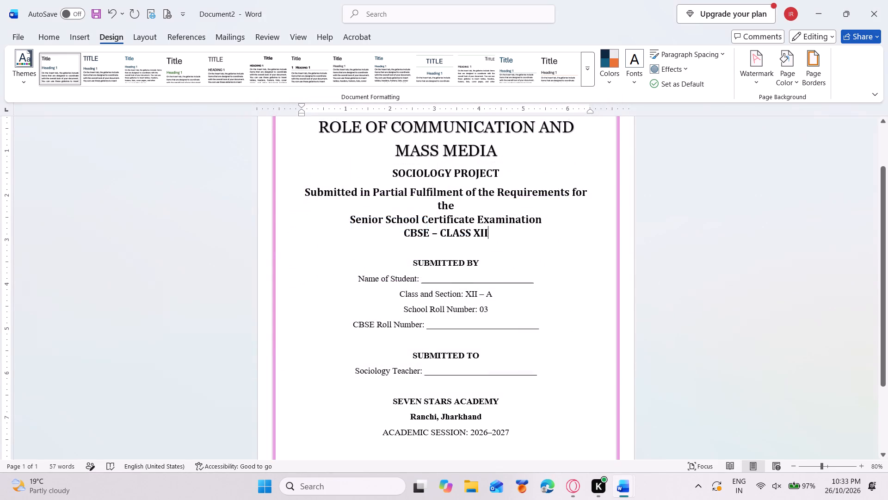
Change the page border to the thick-and-thin line style listed just before the current one, at 3 pt.
click(803, 86)
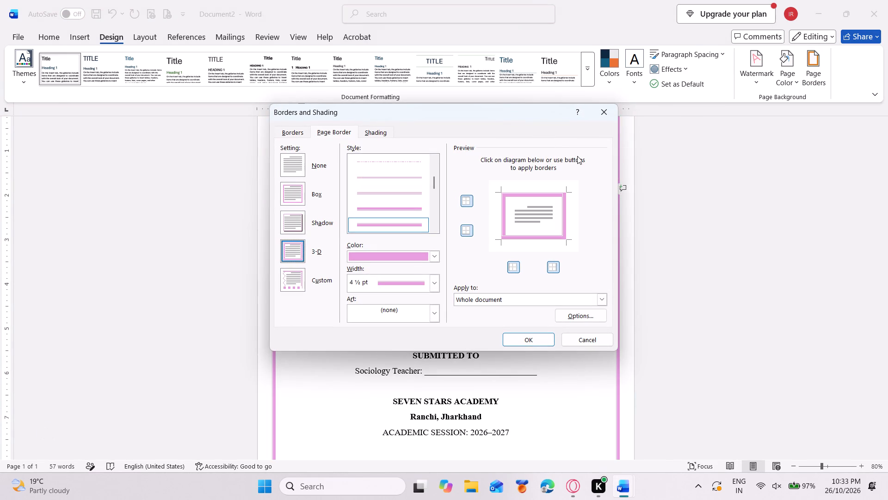
click(415, 212)
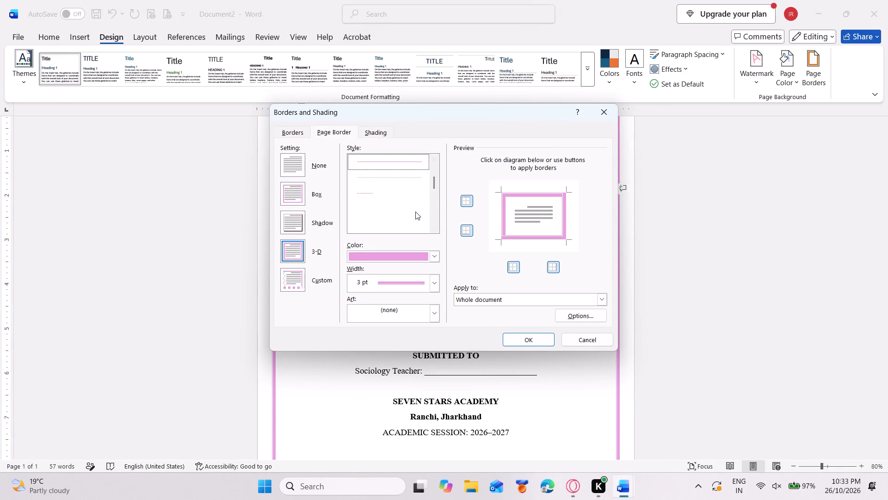
click(509, 339)
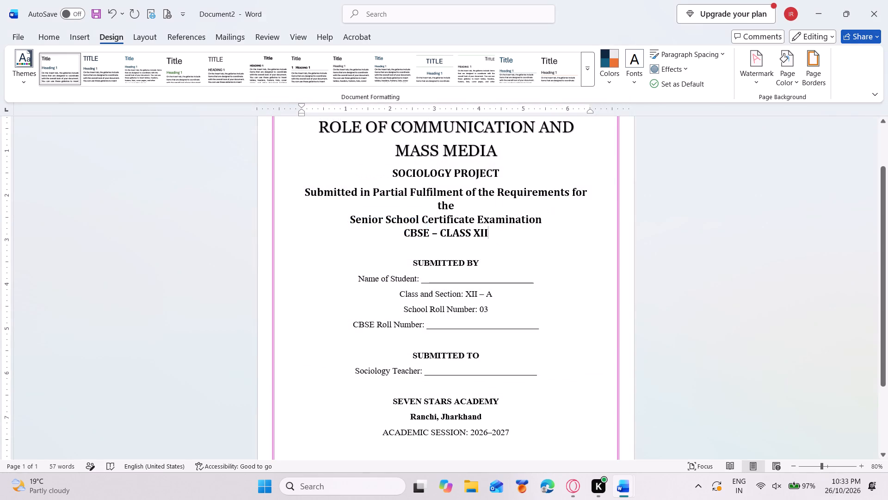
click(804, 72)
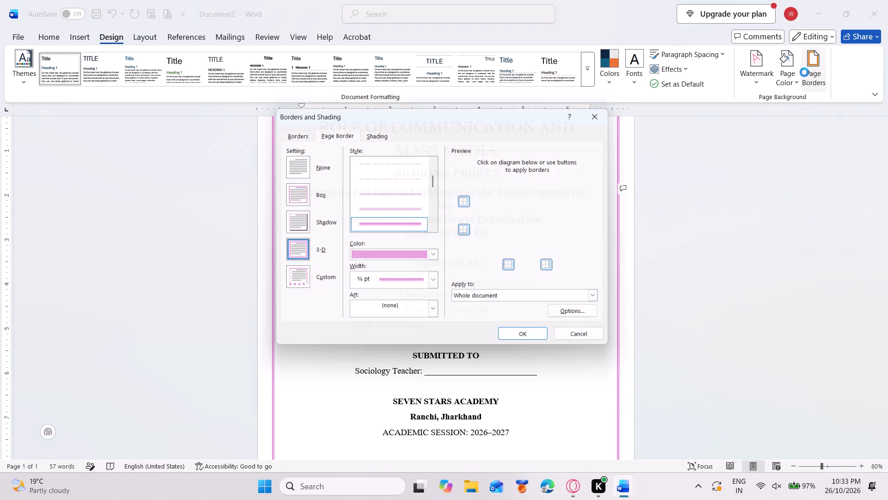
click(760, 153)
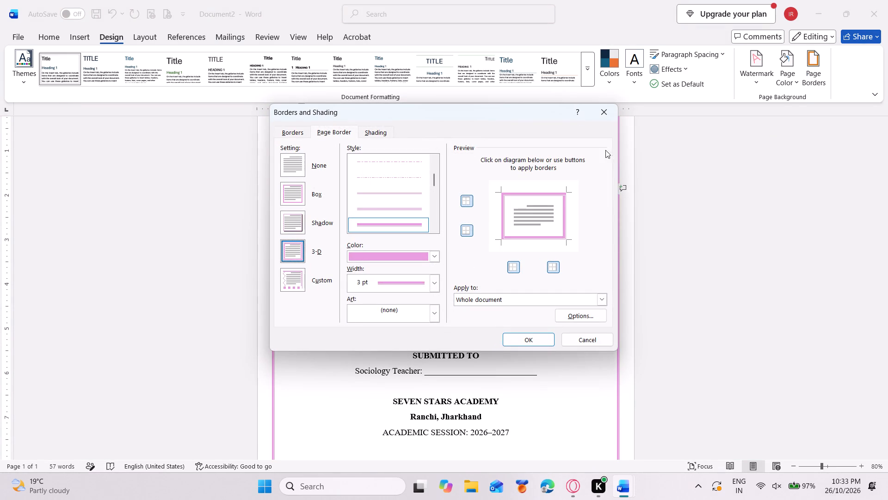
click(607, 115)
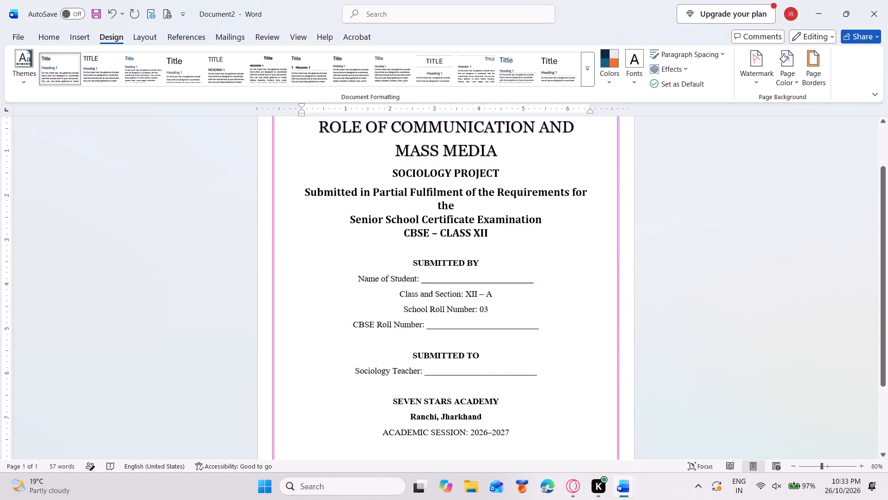
Insert a page break after the "ACADEMIC SESSION: 2026–2027" line at the end of the cover page.
scroll(656, 223, up, 2)
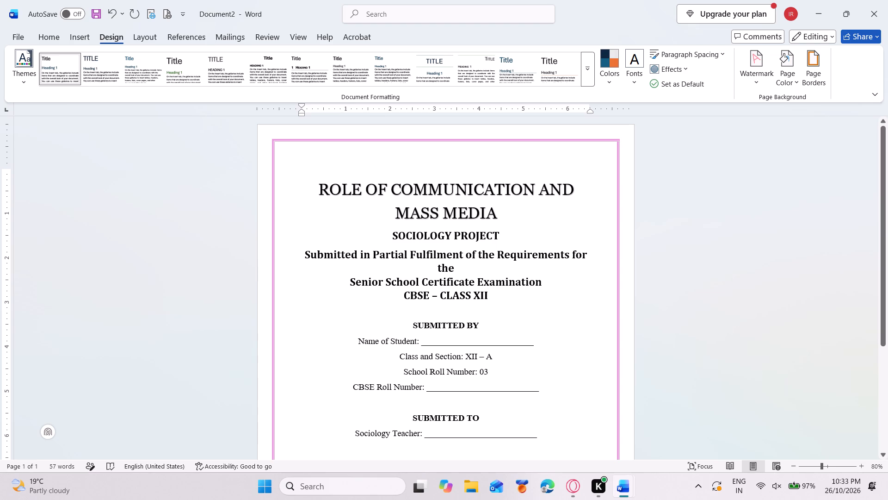
scroll(656, 223, down, 6)
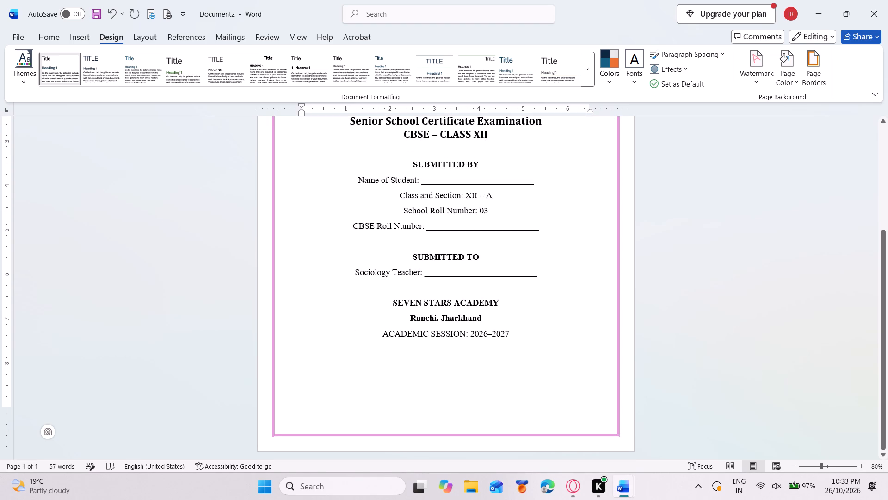
click(521, 340)
click(81, 38)
click(42, 85)
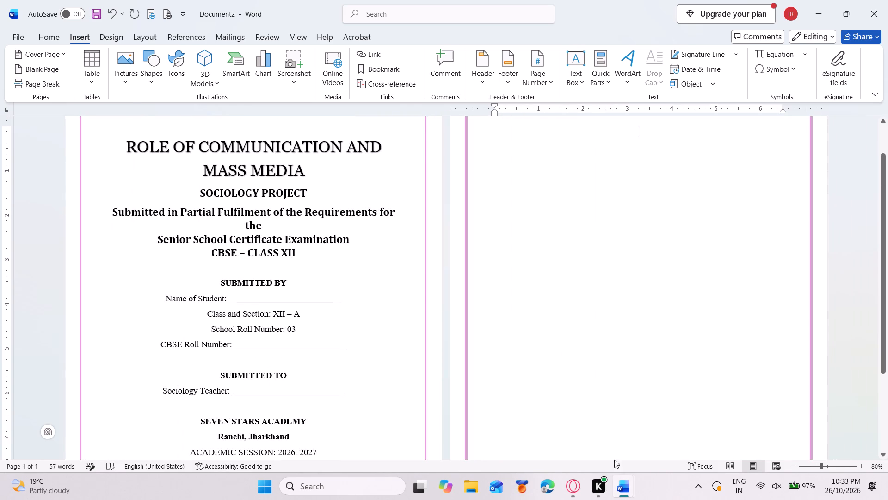
Copy the whole CERTIFICATE text, through "Place: Ranchi, Jharkhand", from the sample project and paste it onto the new document's second page.
click(592, 450)
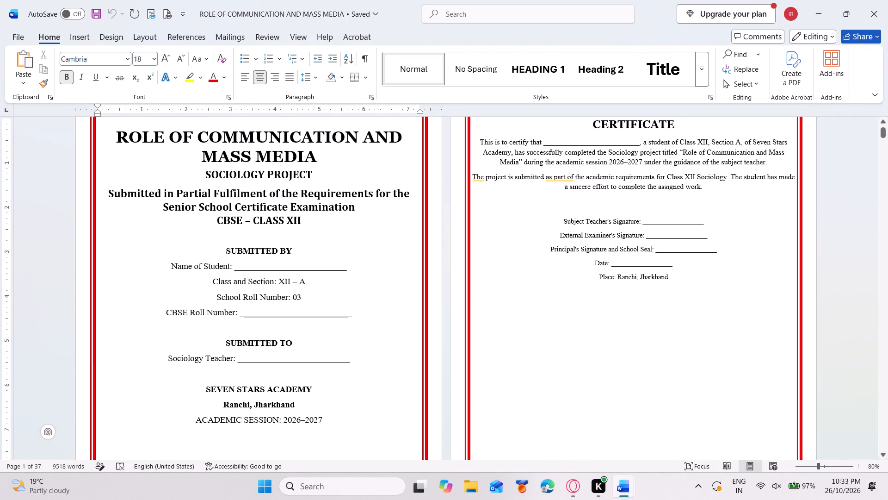
drag(593, 125, 668, 277)
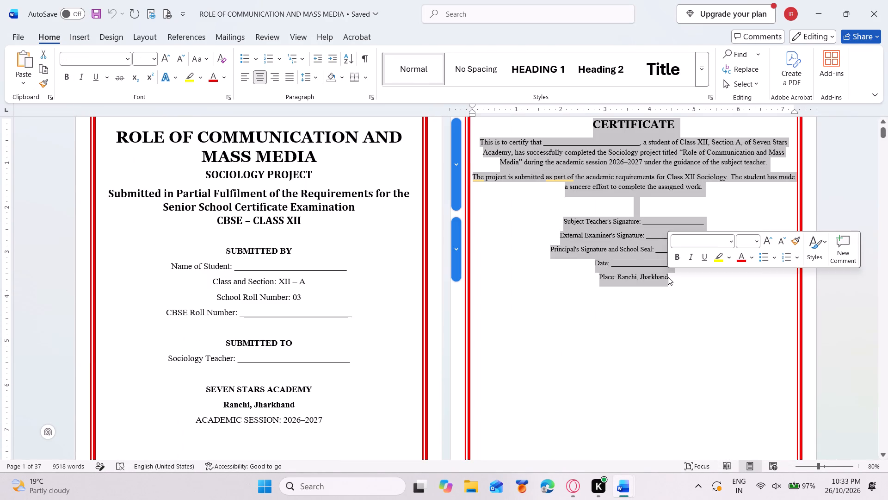
key(ctrl+c)
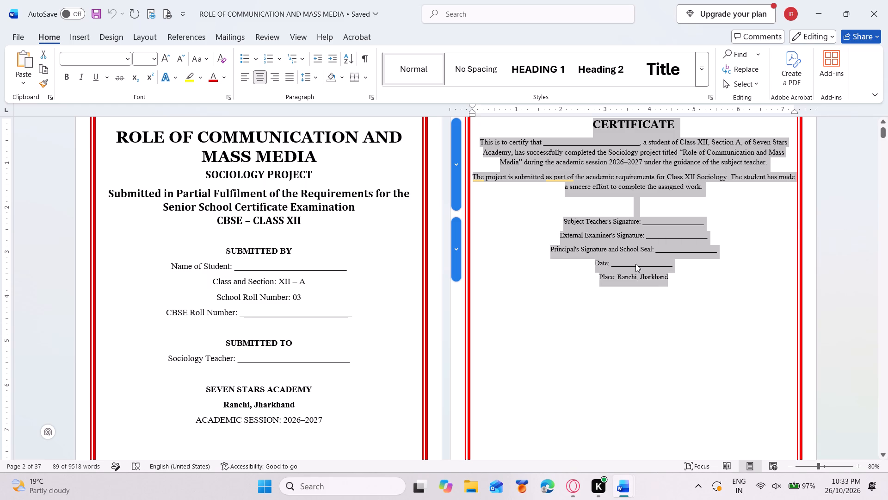
click(767, 280)
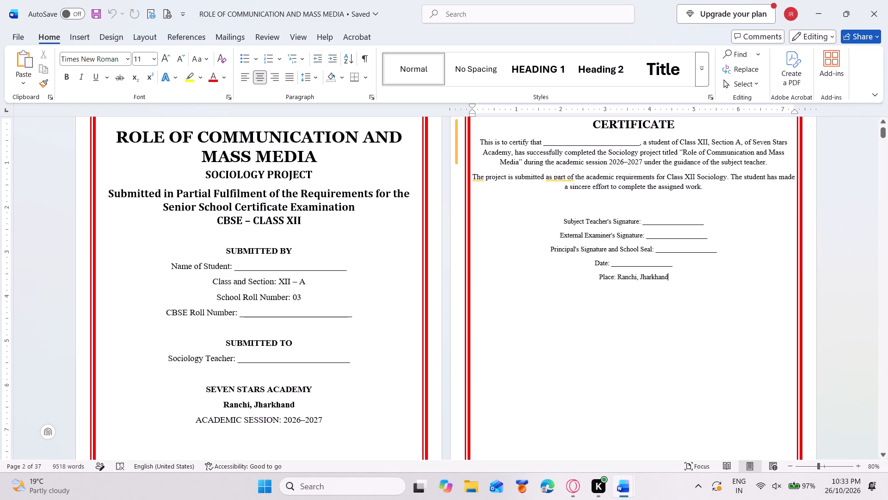
click(665, 456)
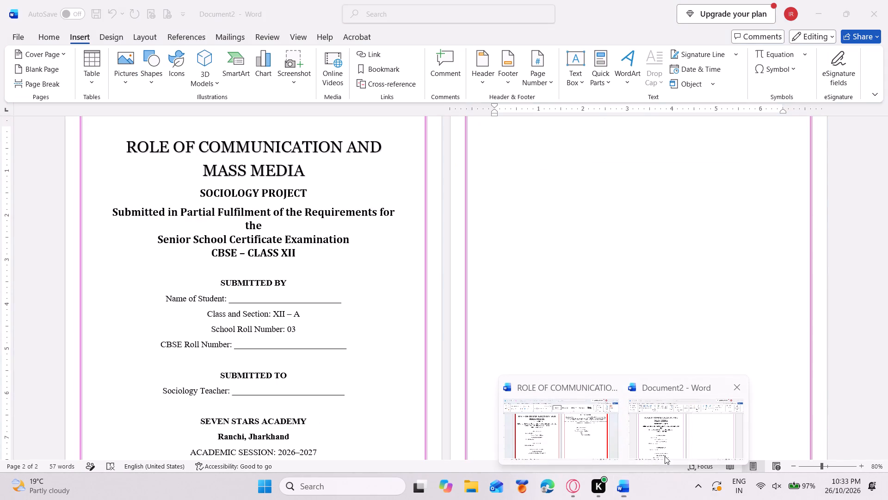
scroll(566, 240, up, 1)
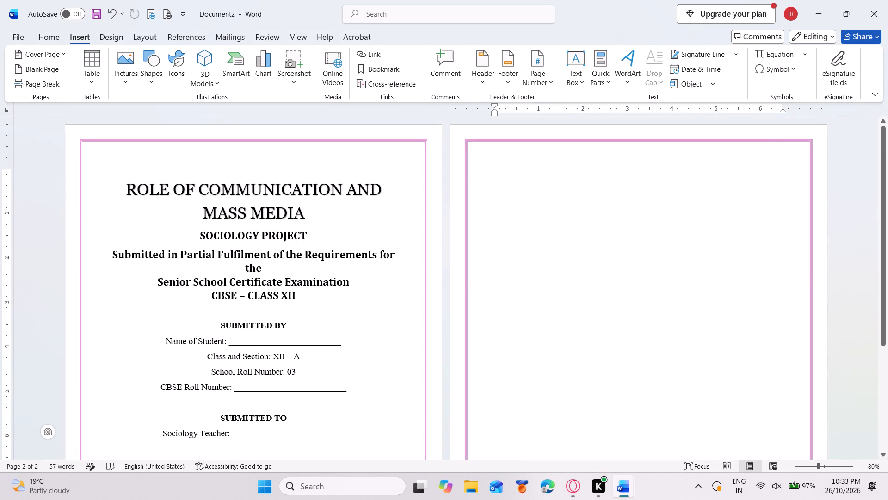
key(ctrl+v)
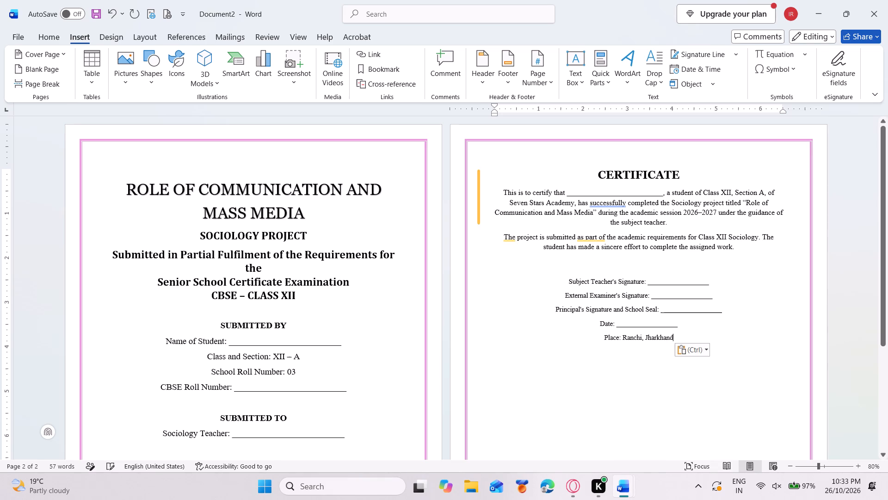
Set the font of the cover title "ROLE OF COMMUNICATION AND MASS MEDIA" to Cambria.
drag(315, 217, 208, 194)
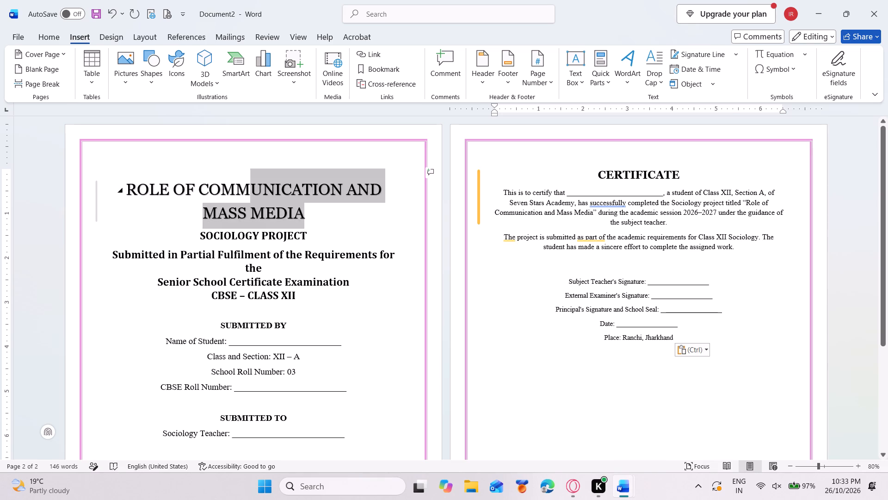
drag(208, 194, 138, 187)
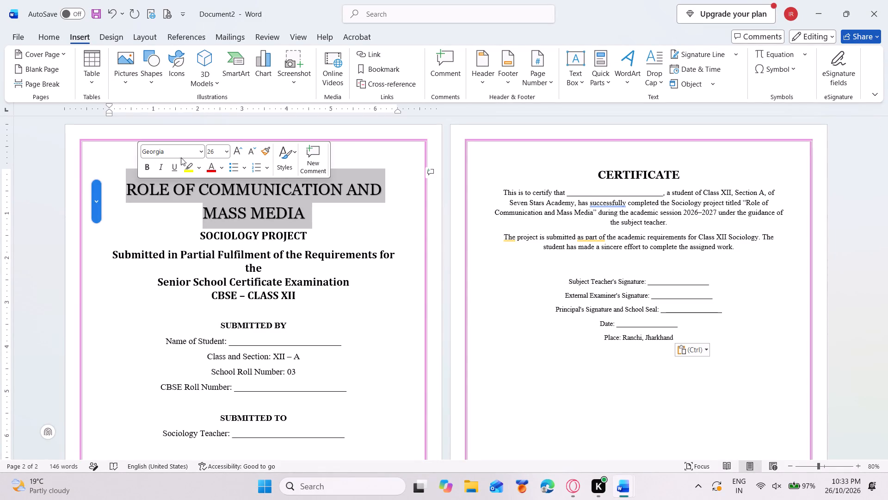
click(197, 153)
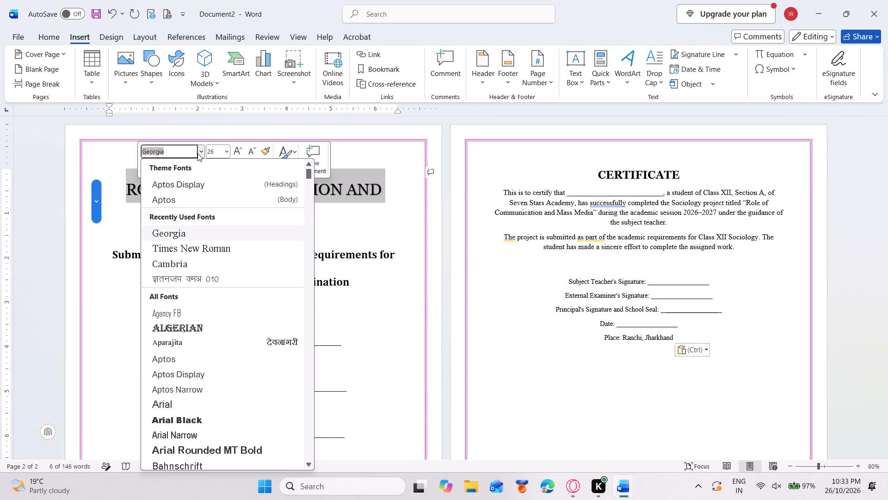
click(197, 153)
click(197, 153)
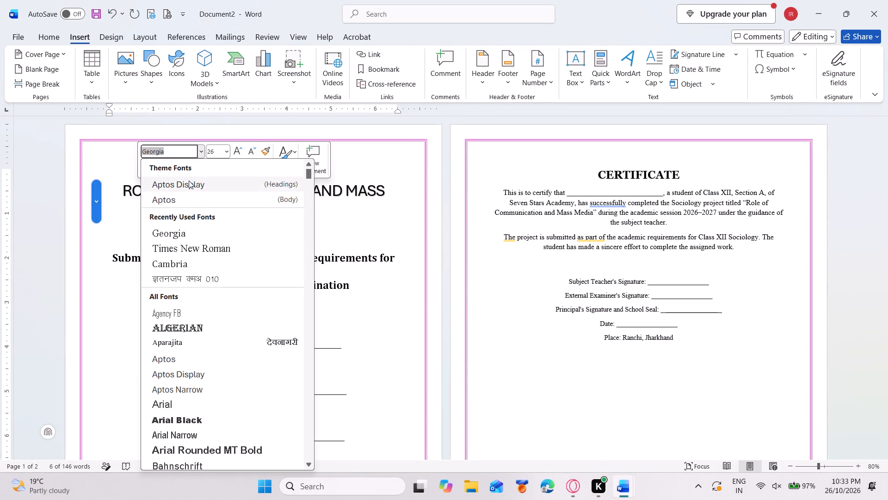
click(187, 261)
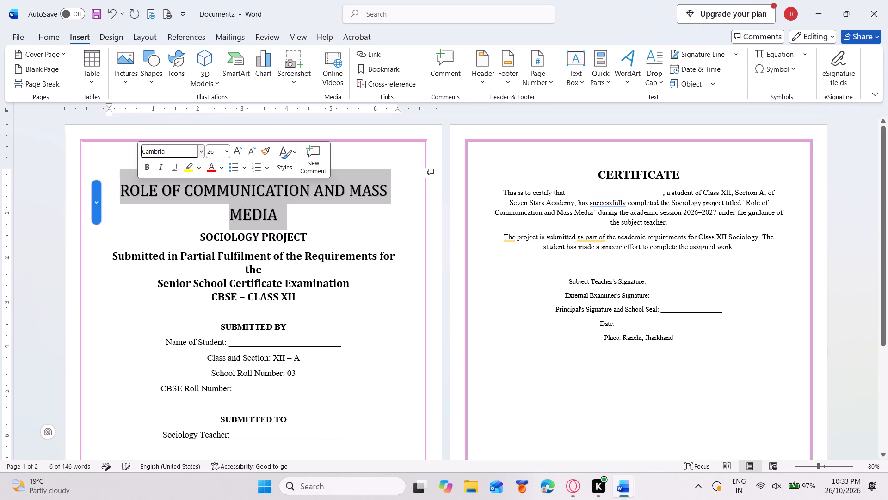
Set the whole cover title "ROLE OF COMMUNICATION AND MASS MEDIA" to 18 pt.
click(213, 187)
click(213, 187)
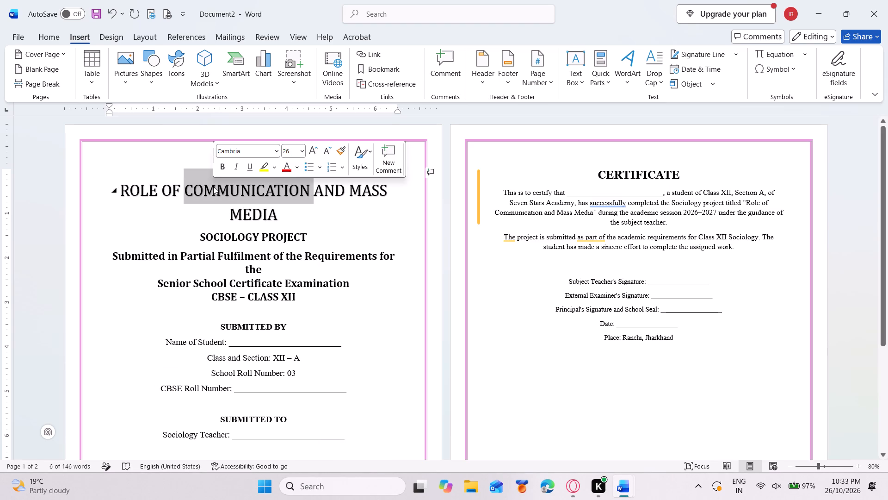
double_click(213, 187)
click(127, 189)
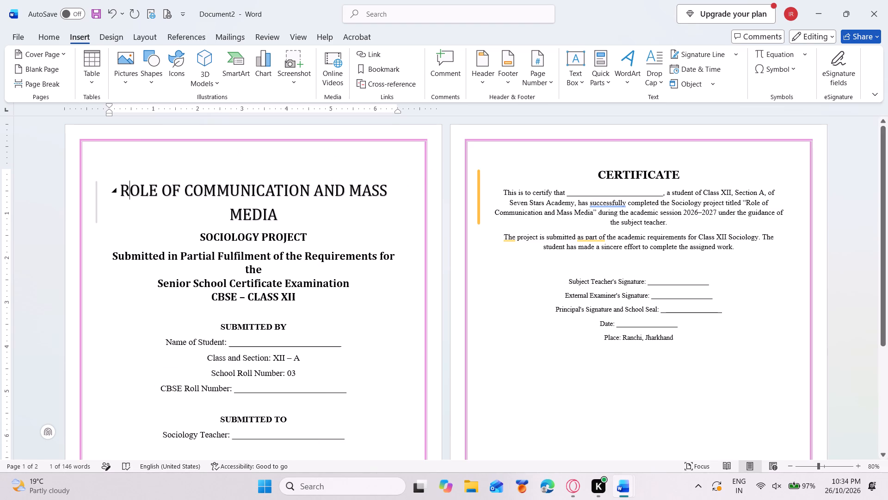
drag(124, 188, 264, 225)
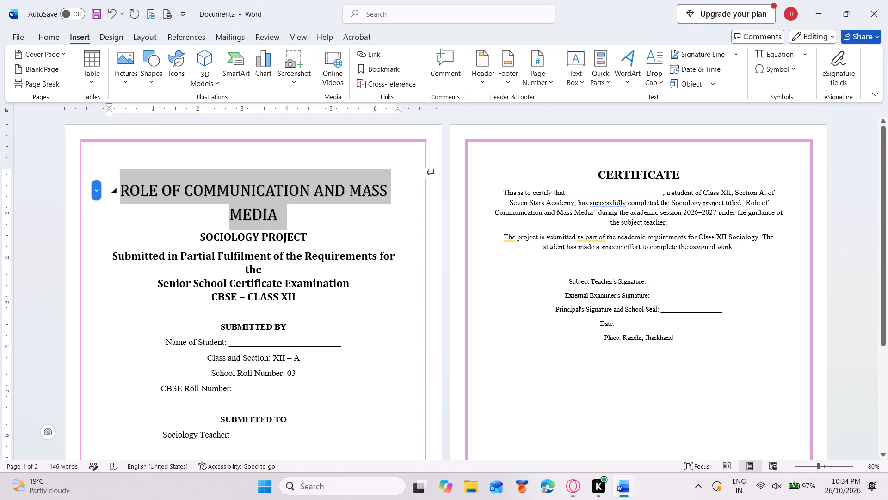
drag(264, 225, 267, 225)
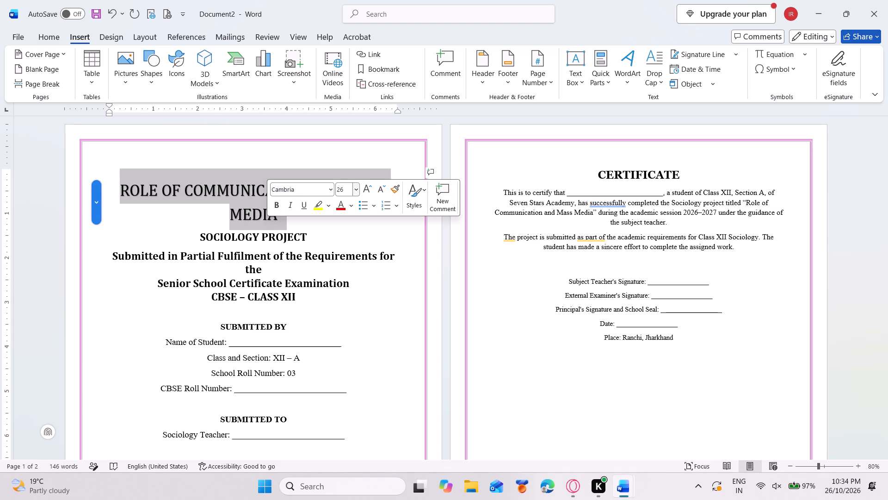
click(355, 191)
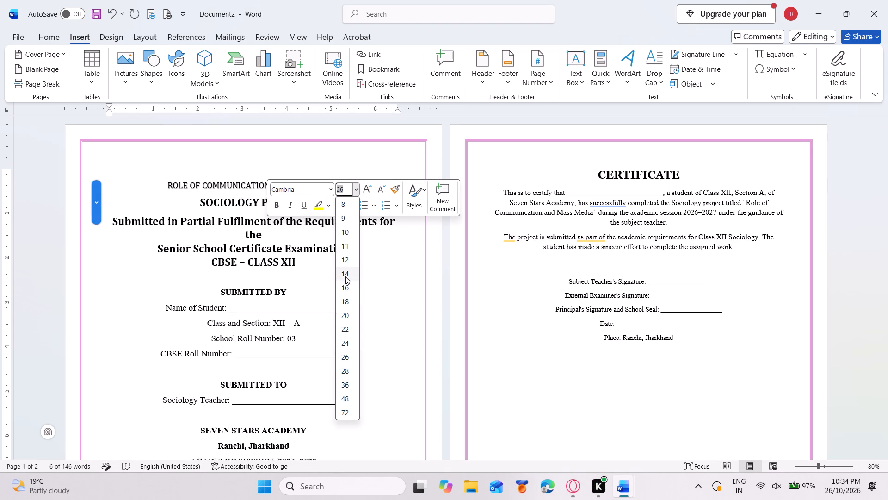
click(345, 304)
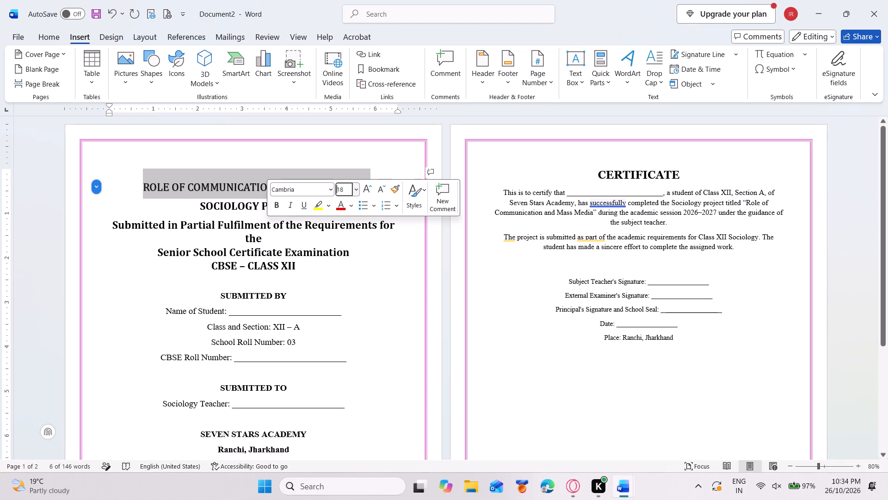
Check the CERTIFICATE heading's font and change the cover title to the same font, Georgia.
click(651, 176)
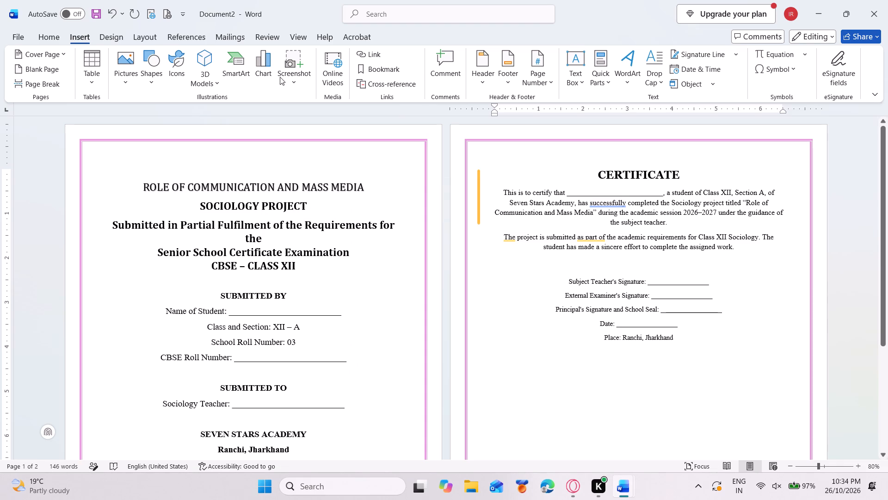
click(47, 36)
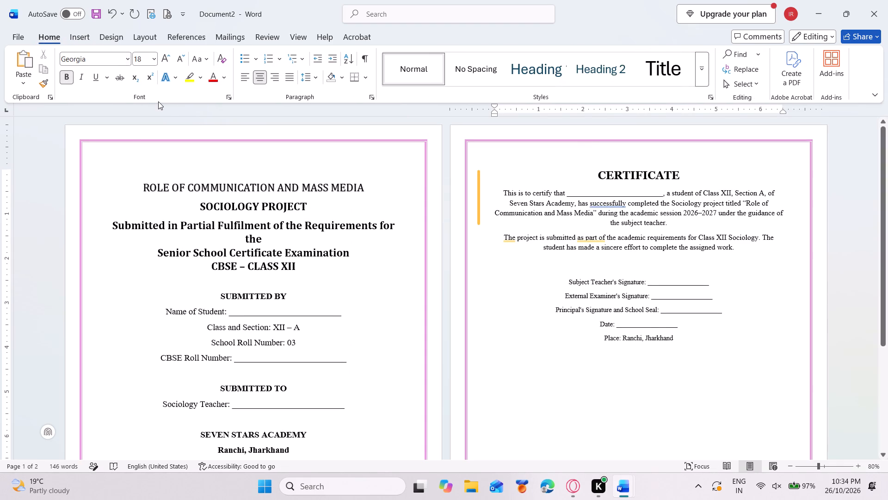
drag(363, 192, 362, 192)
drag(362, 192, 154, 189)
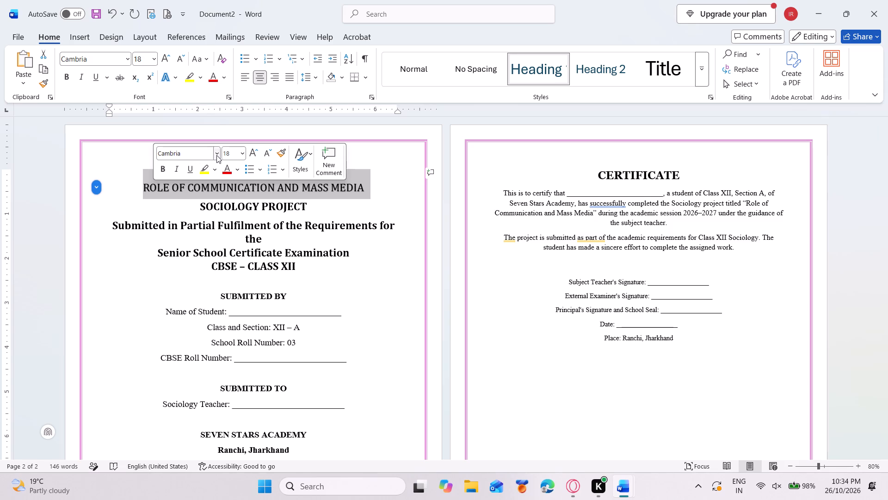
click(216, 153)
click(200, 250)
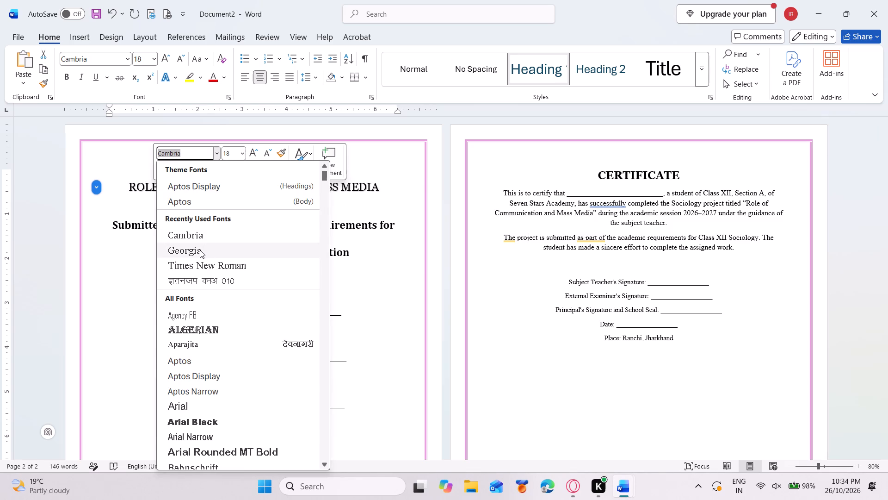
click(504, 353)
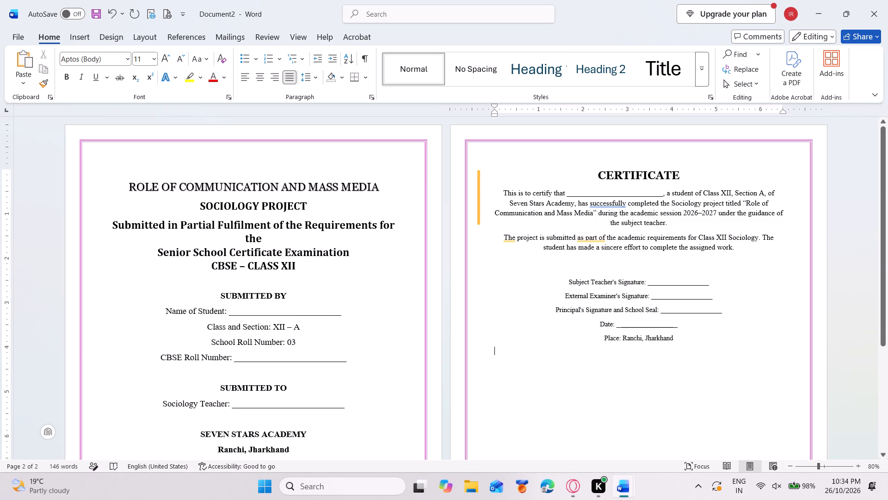
Apply the Title style to the full cover title "ROLE OF COMMUNICATION AND MASS MEDIA".
drag(378, 191, 173, 169)
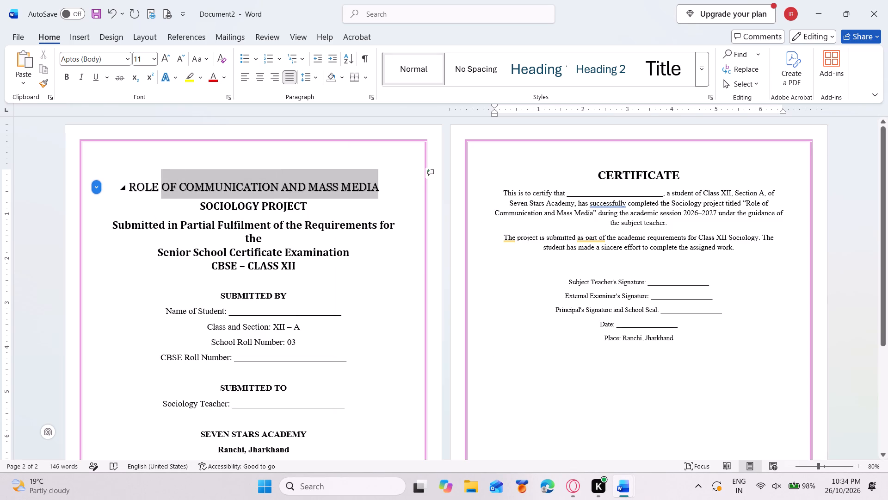
drag(173, 169, 123, 168)
click(166, 80)
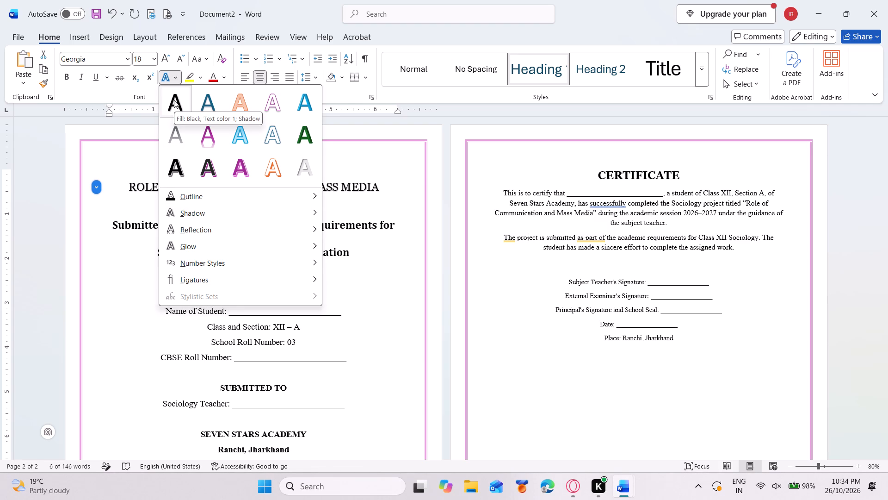
click(666, 70)
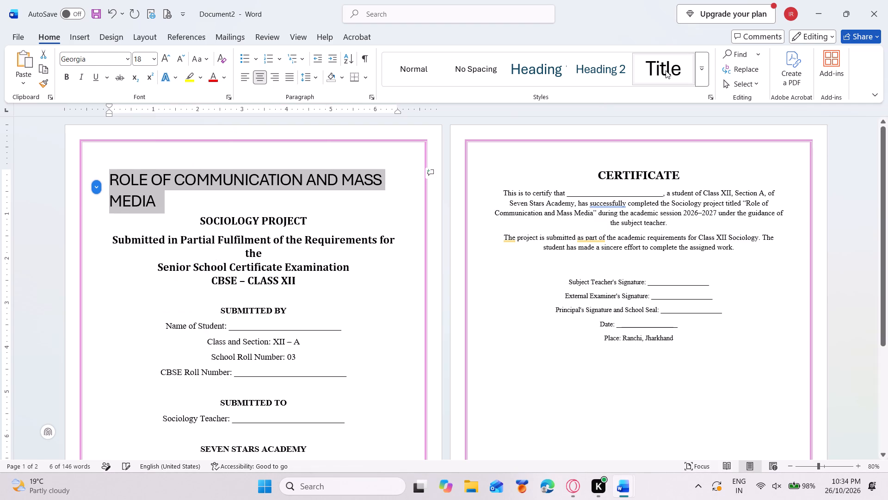
Format the cover title in Georgia, 18 pt, bold and centred.
click(130, 61)
click(117, 158)
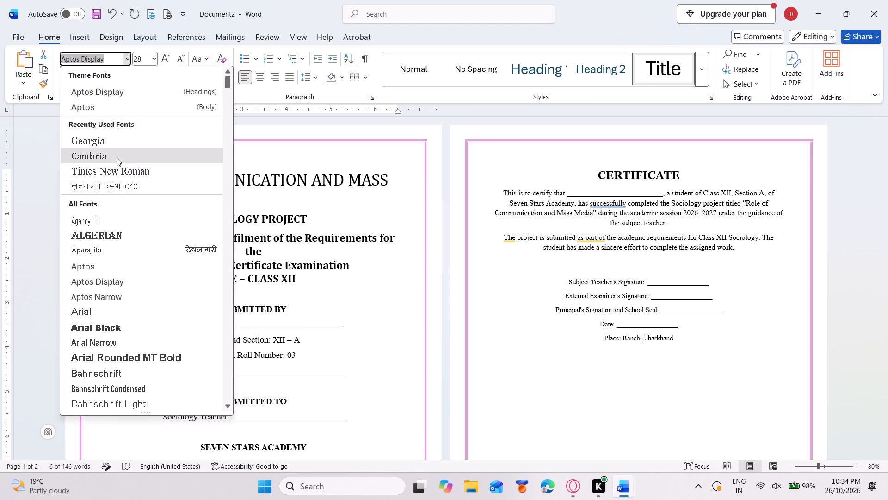
click(128, 63)
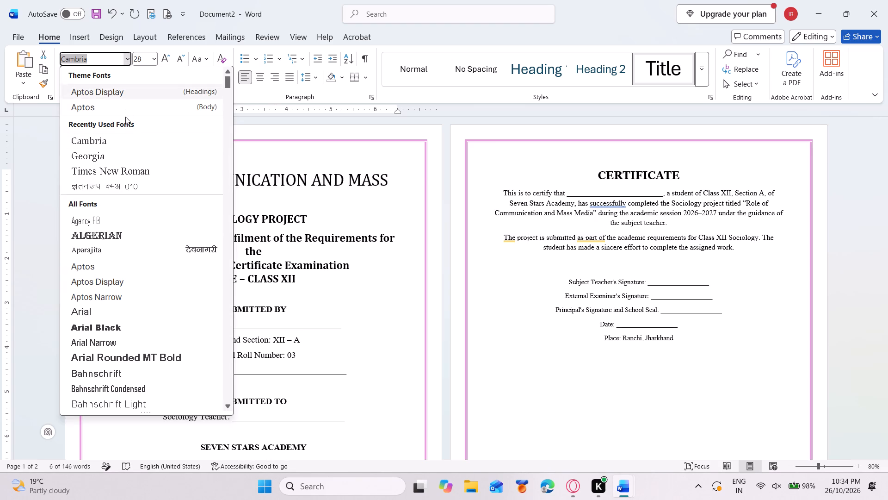
click(108, 159)
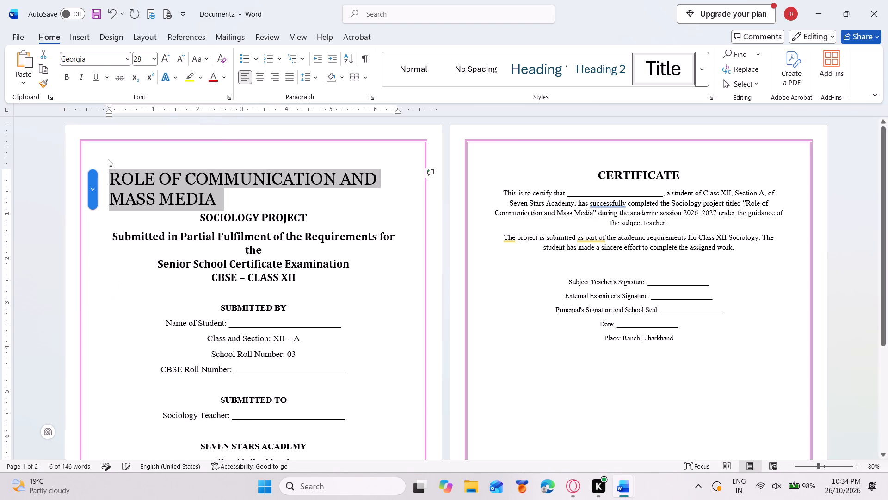
click(262, 74)
click(155, 58)
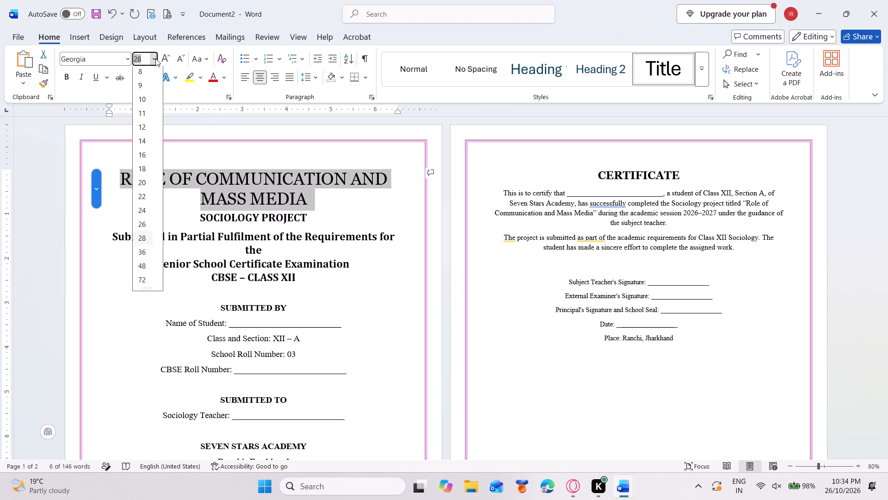
click(141, 171)
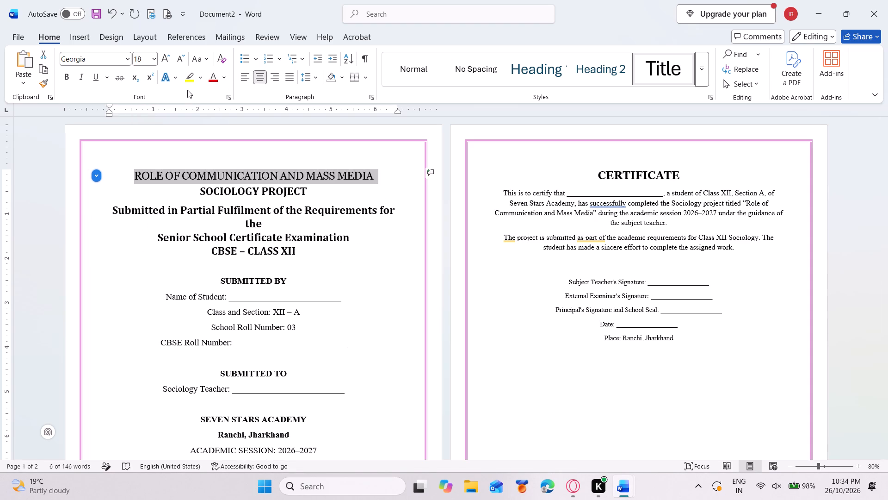
click(70, 77)
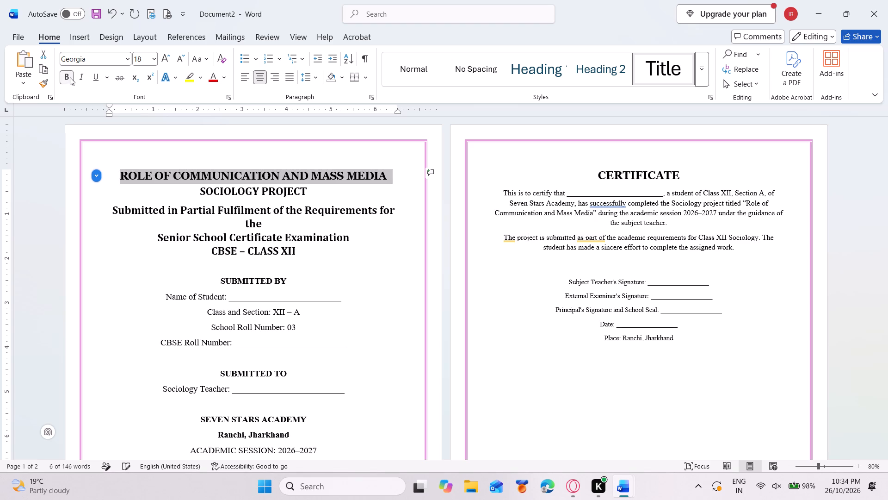
click(42, 169)
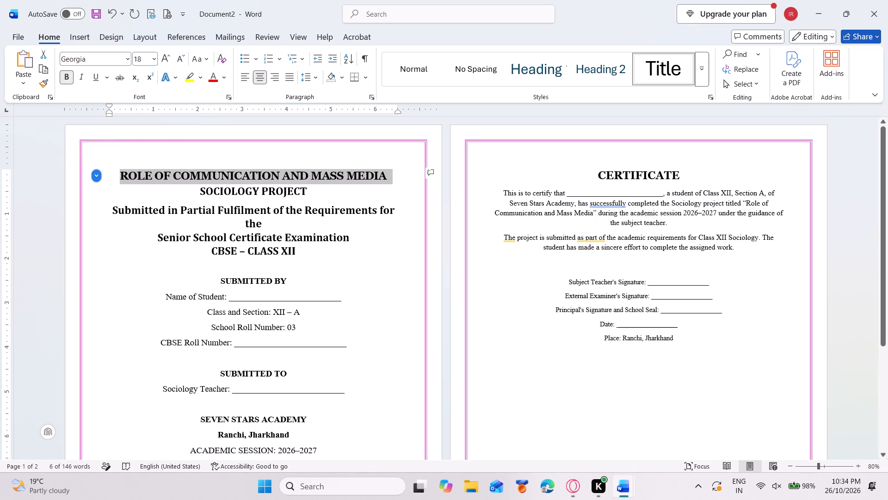
click(349, 197)
Insert a page break after "Place: Ranchi, Jharkhand" at the end of the certificate page.
click(646, 393)
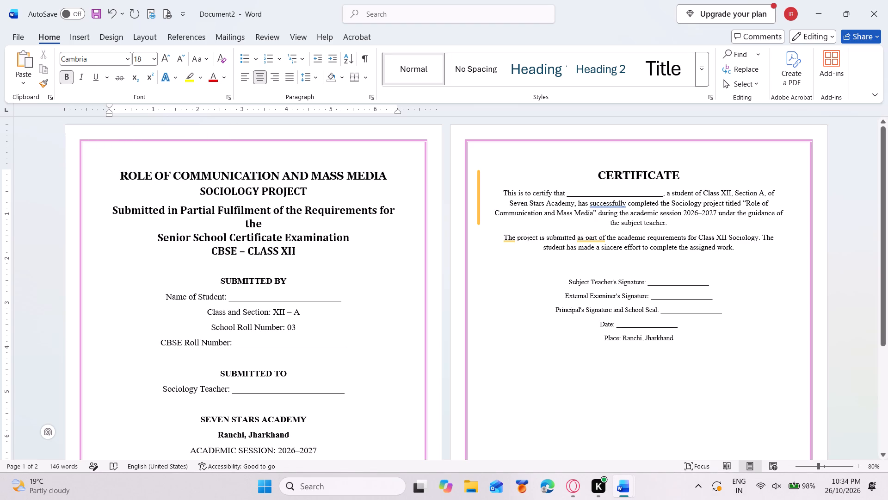
click(676, 341)
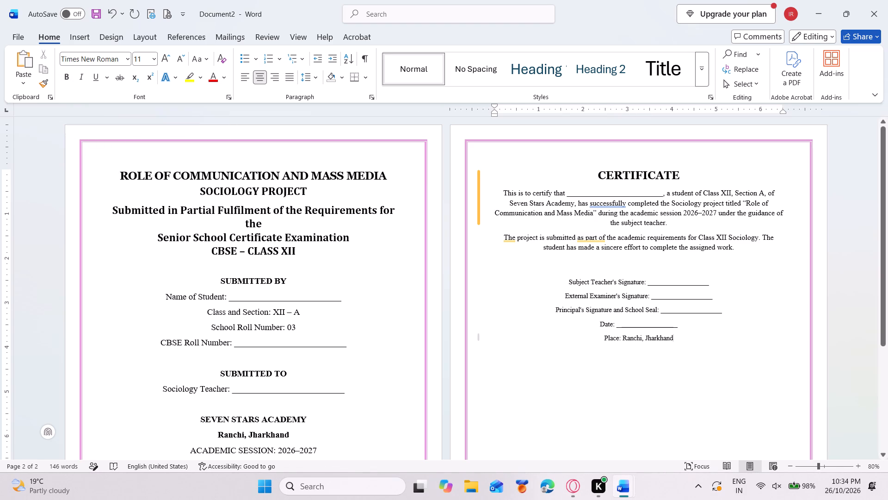
click(86, 37)
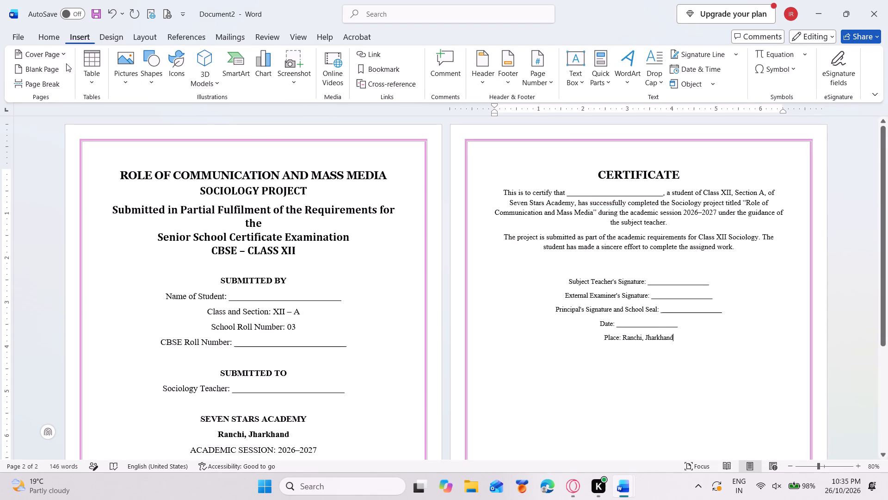
click(46, 83)
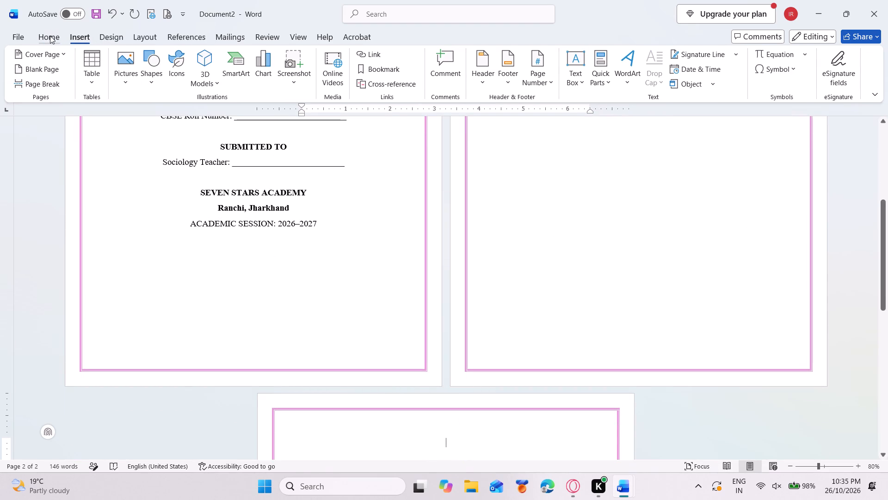
Copy the full ACKNOWLEDGEMENT section, through the school roll number line, from the earlier project onto the blank third page of Document2.
click(50, 36)
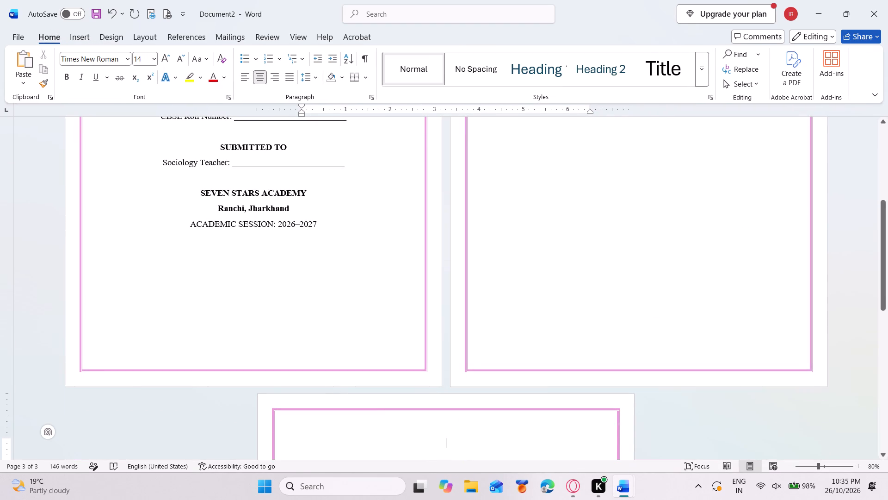
click(584, 447)
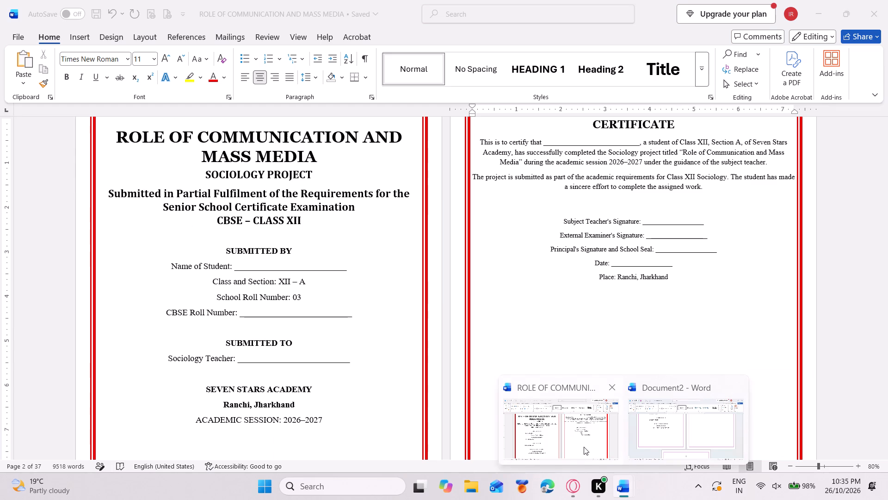
click(462, 343)
scroll(462, 343, down, 3)
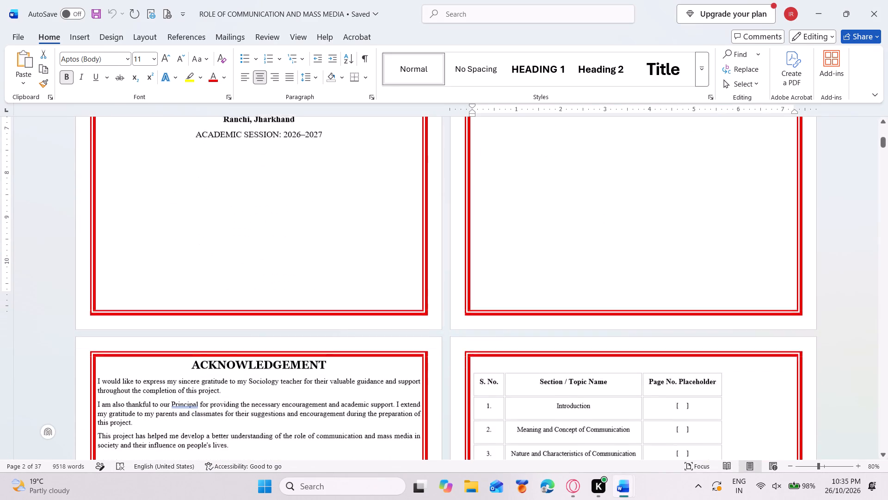
scroll(462, 343, down, 2)
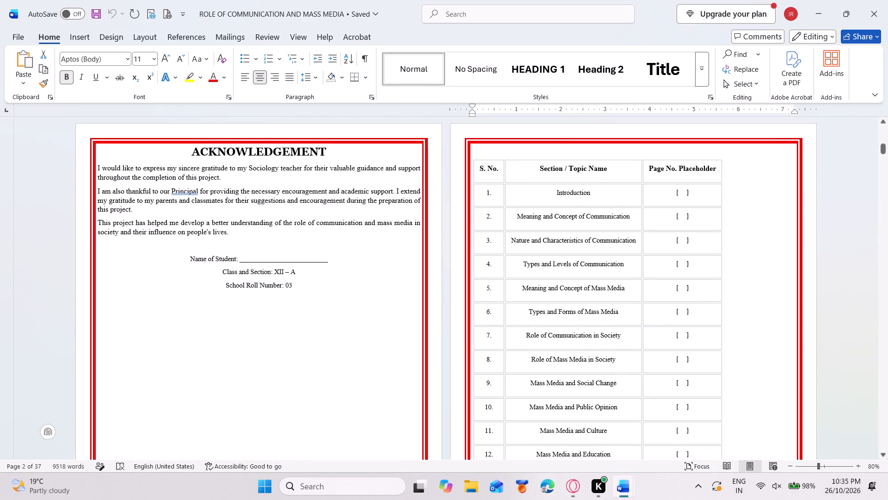
drag(190, 156, 291, 238)
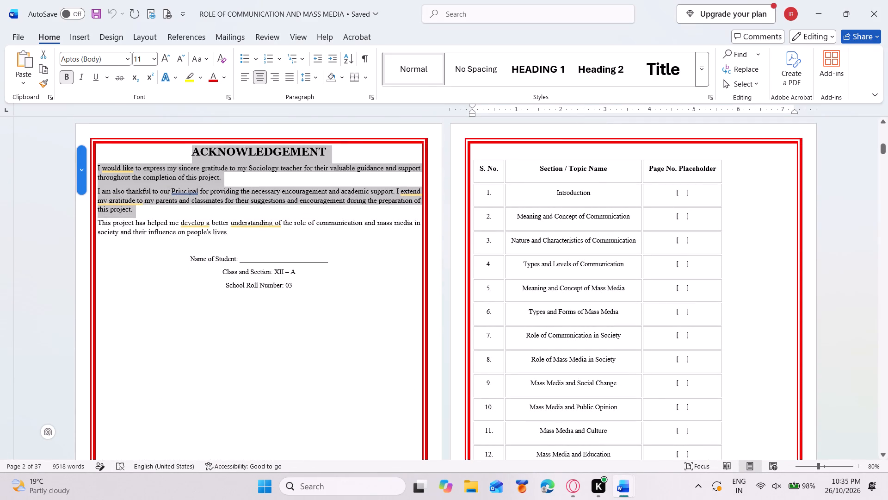
drag(291, 238, 302, 296)
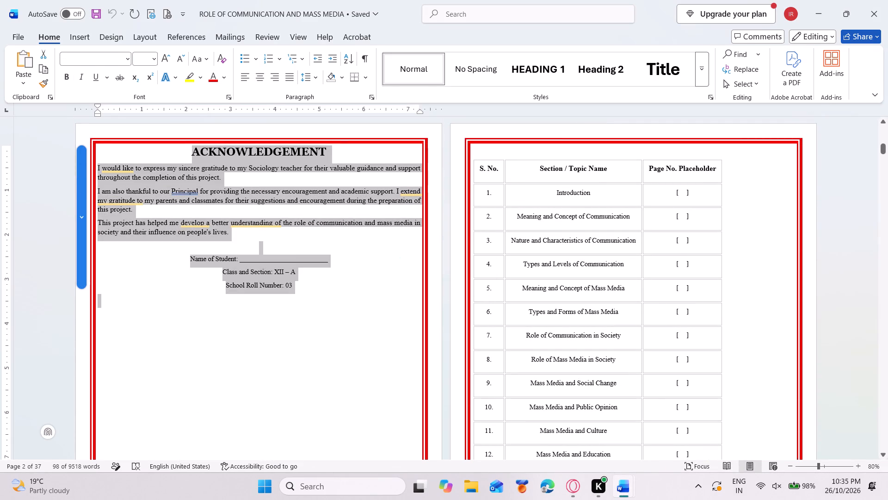
key(ctrl+c)
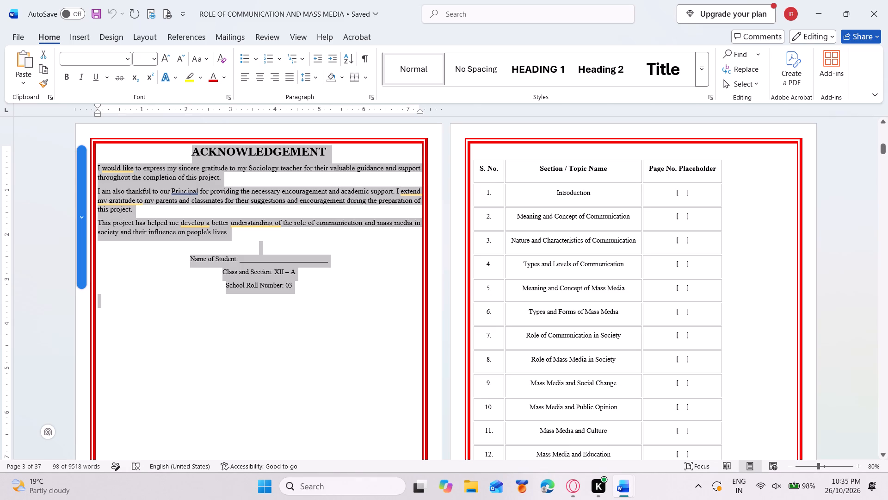
click(267, 317)
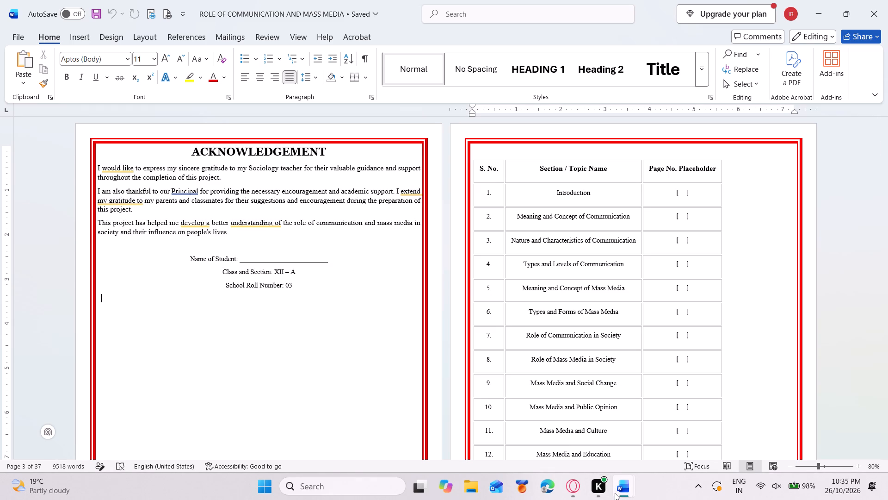
click(648, 462)
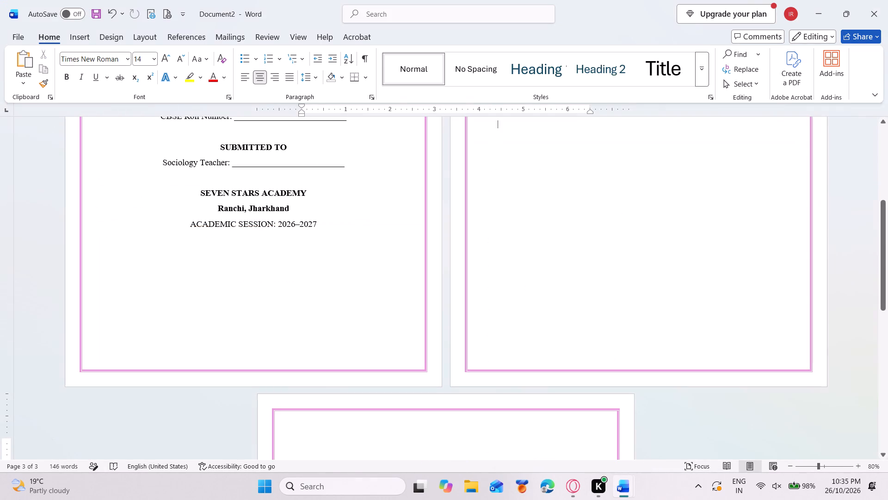
scroll(574, 379, down, 2)
click(466, 292)
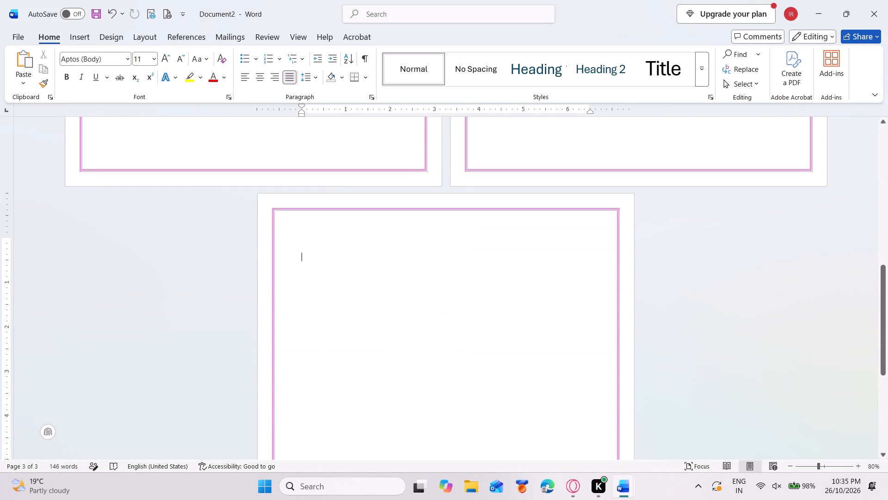
key(ctrl+v)
click(447, 264)
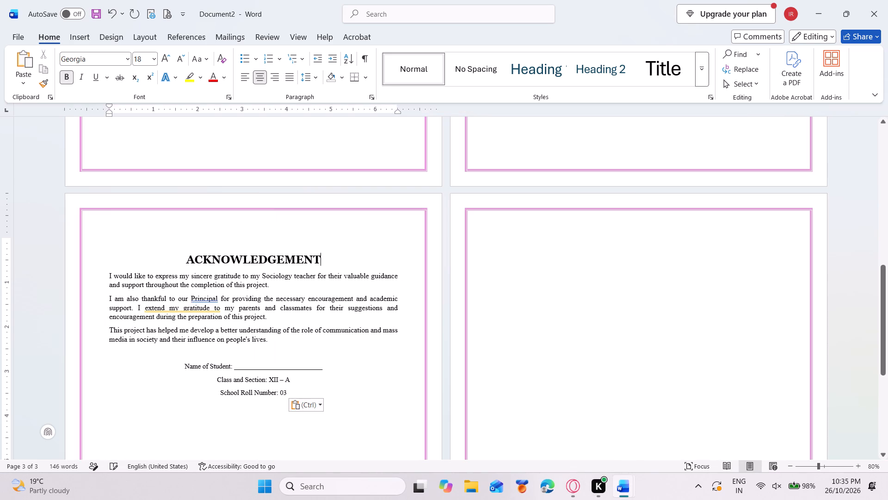
Remove the empty line above the ACKNOWLEDGEMENT heading and insert a page break directly before the heading.
click(191, 260)
click(186, 260)
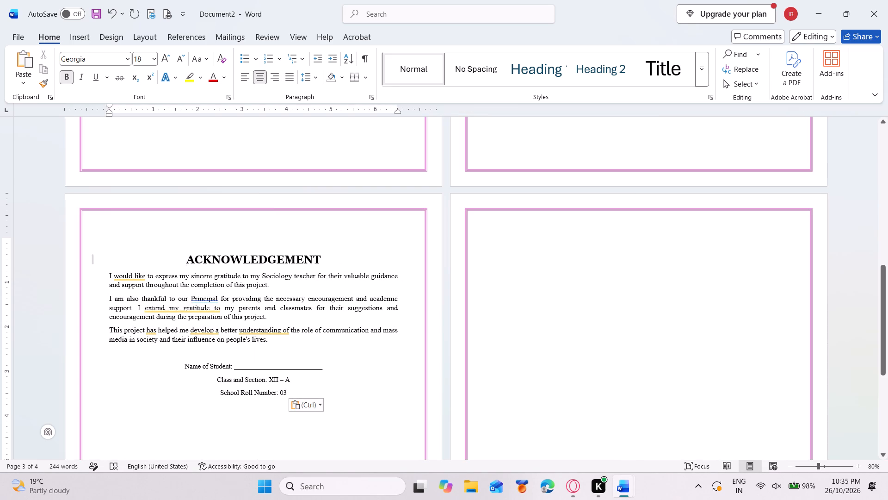
key(BackSpace)
key(BackSpace)
key(BackSpace)
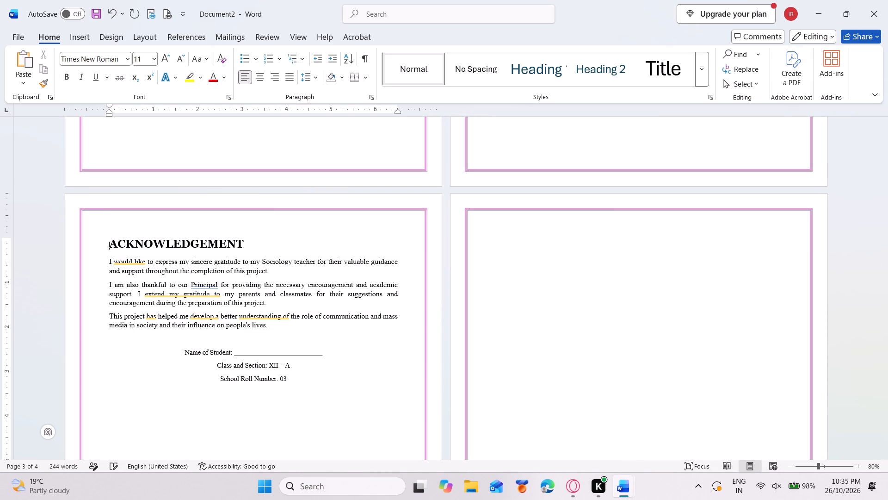
key(BackSpace)
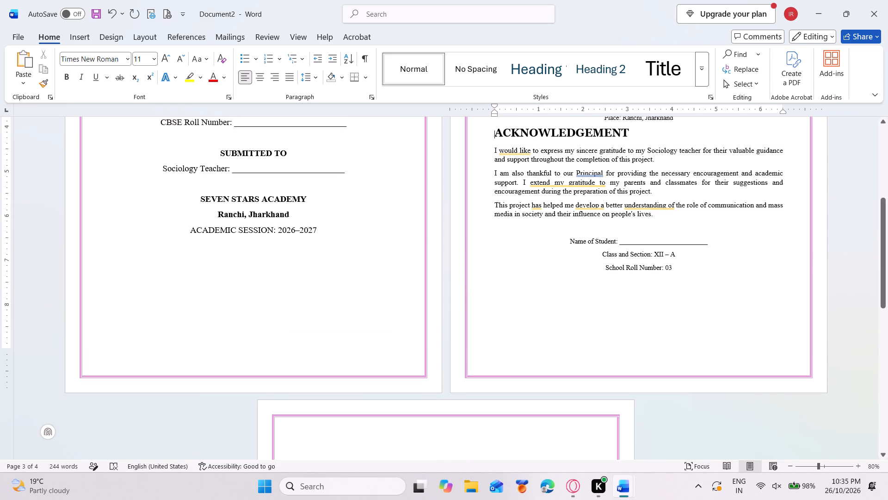
click(69, 43)
click(48, 80)
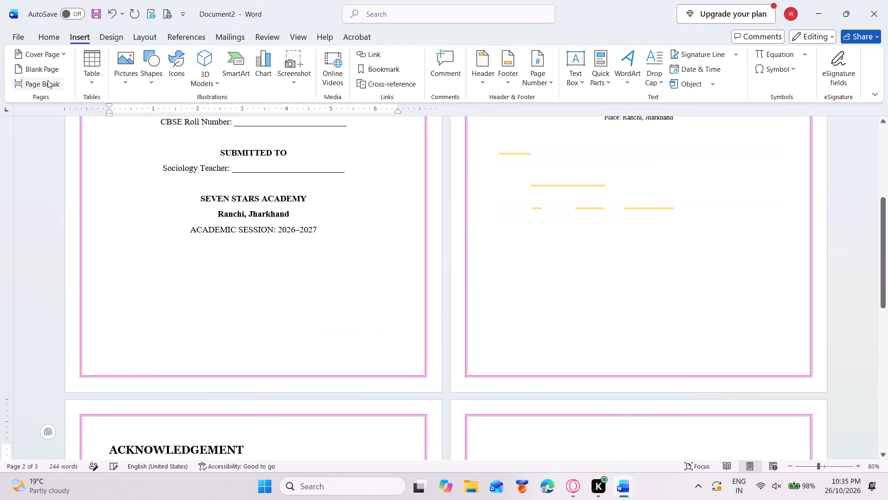
Centre the ACKNOWLEDGEMENT heading.
click(124, 37)
click(55, 36)
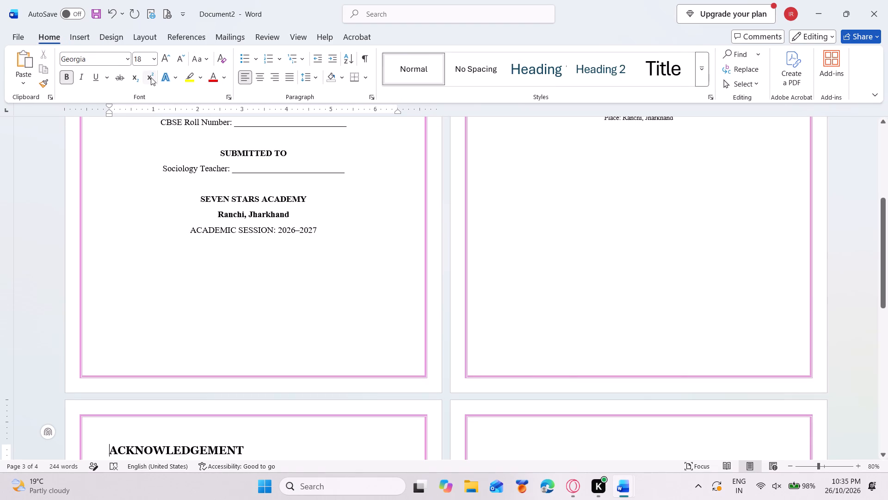
click(261, 81)
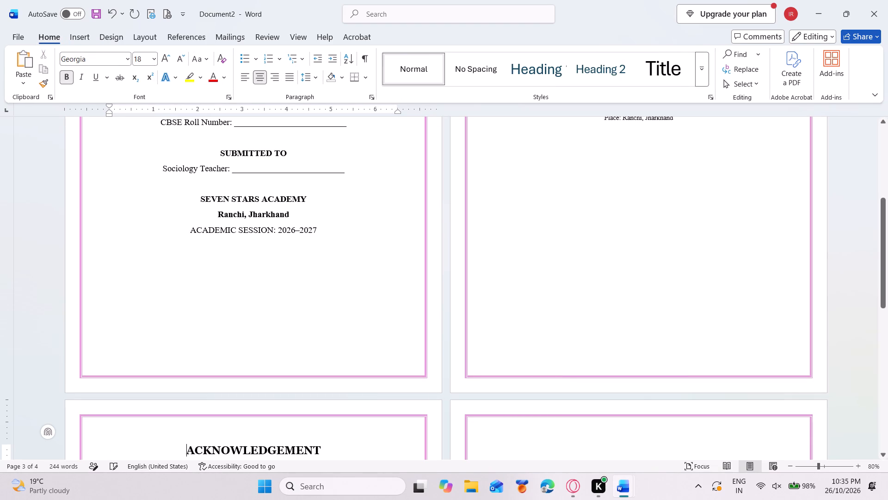
Delete the last digit of the School Roll Number on the acknowledgement page.
scroll(413, 267, down, 2)
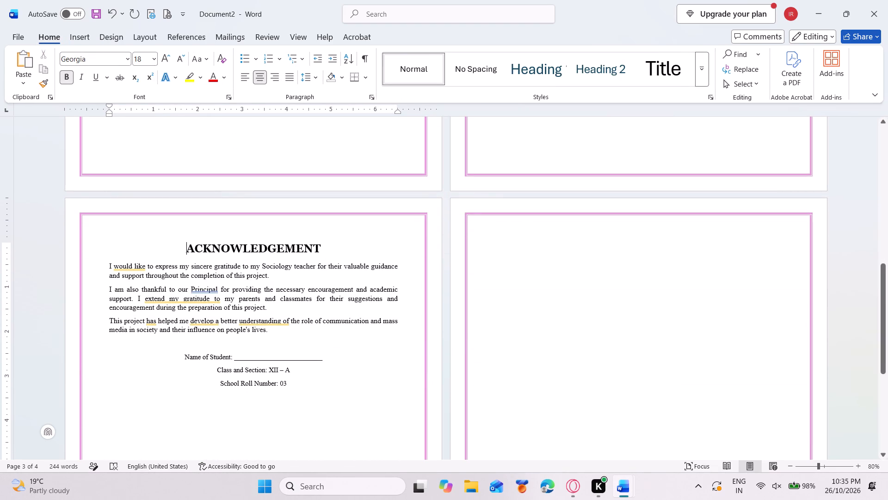
click(289, 381)
key(BackSpace)
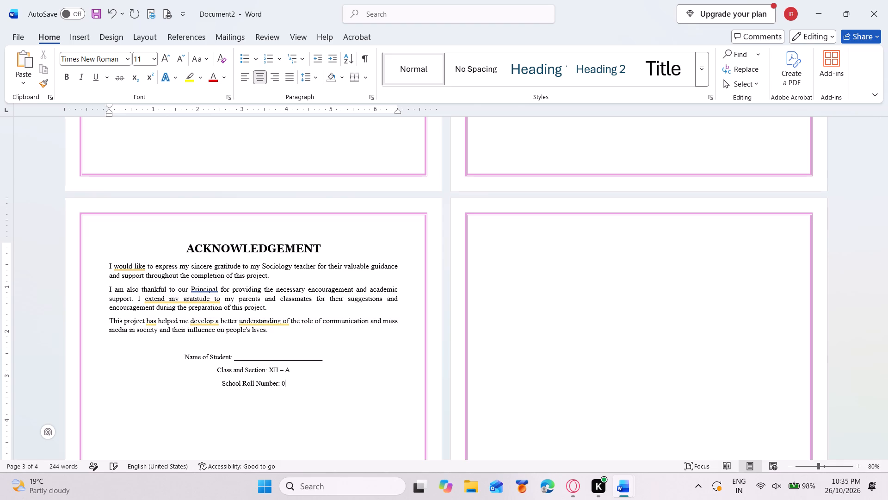
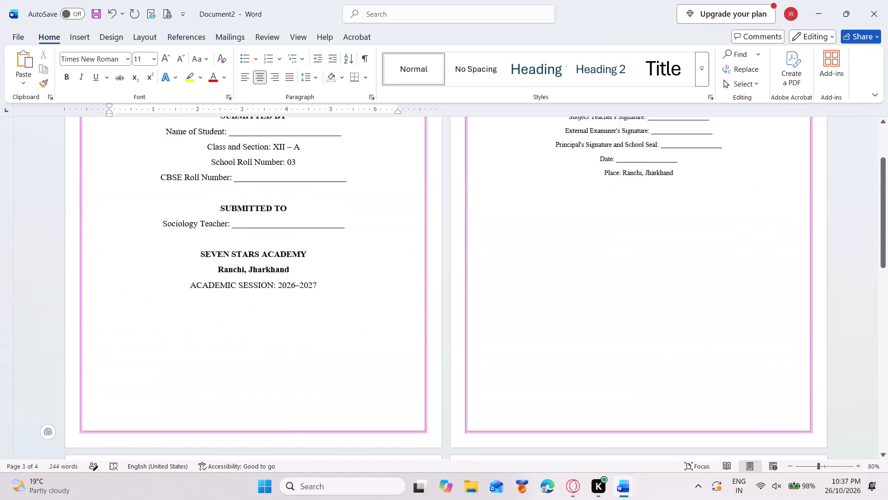
Delete the last digit of the School Roll Number on the cover page.
scroll(518, 291, up, 1)
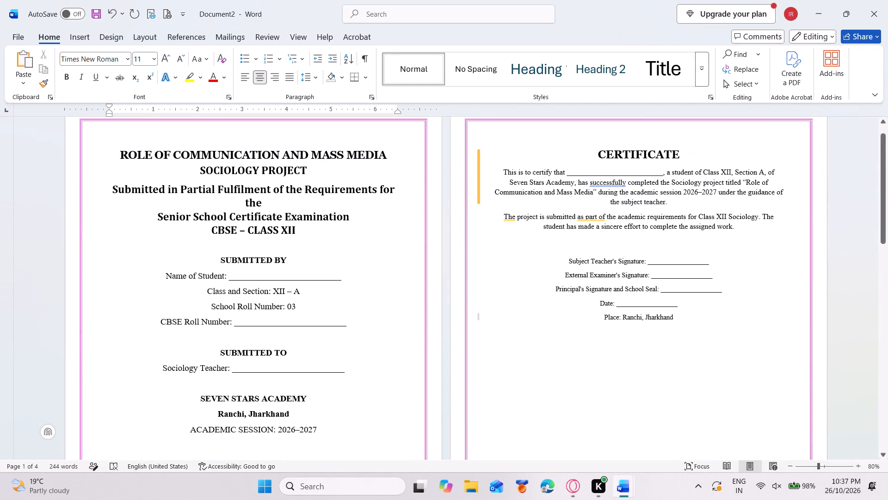
click(672, 319)
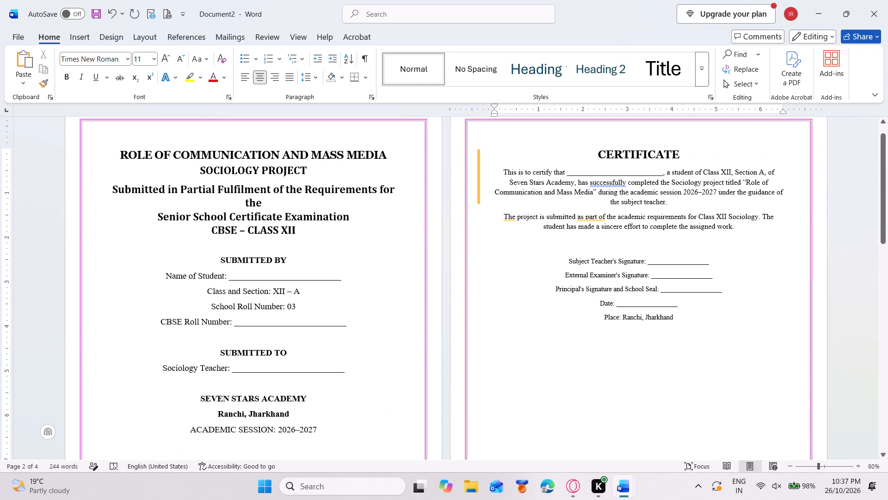
click(303, 306)
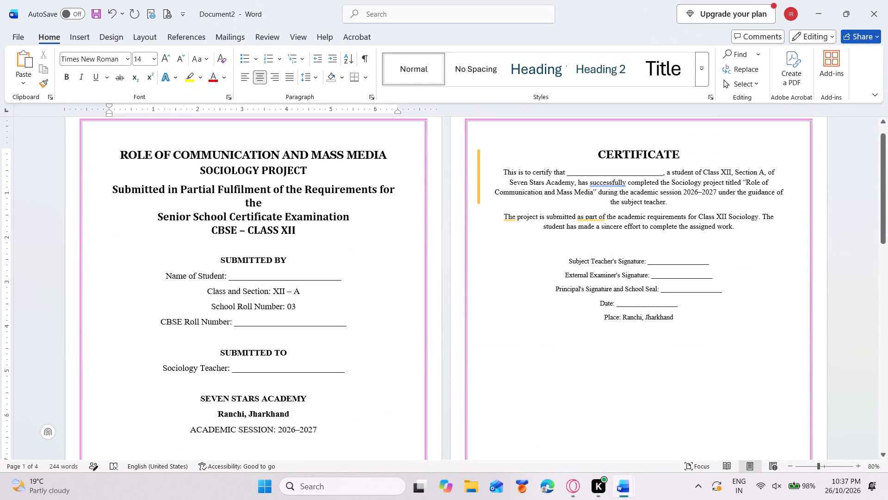
key(BackSpace)
key(4)
key(BackSpace)
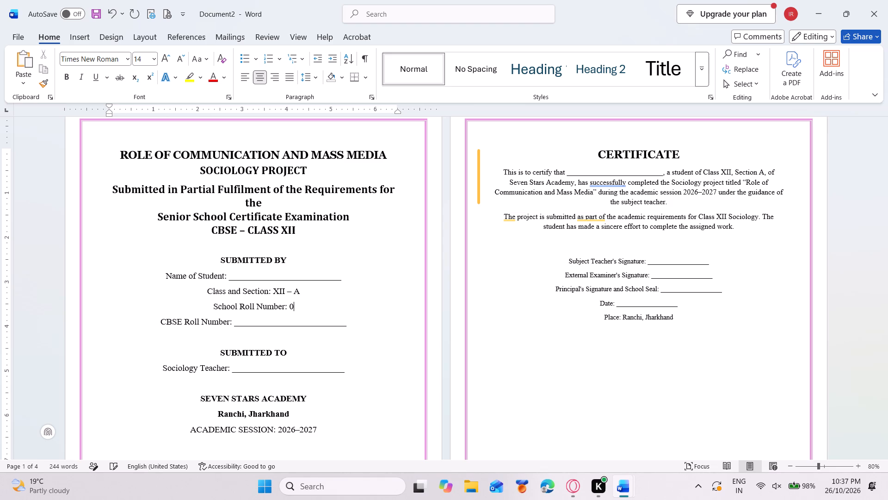
click(438, 336)
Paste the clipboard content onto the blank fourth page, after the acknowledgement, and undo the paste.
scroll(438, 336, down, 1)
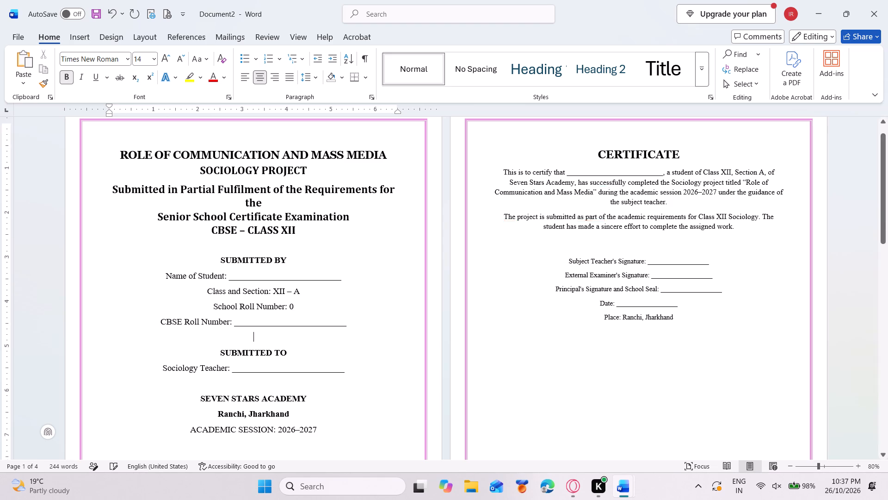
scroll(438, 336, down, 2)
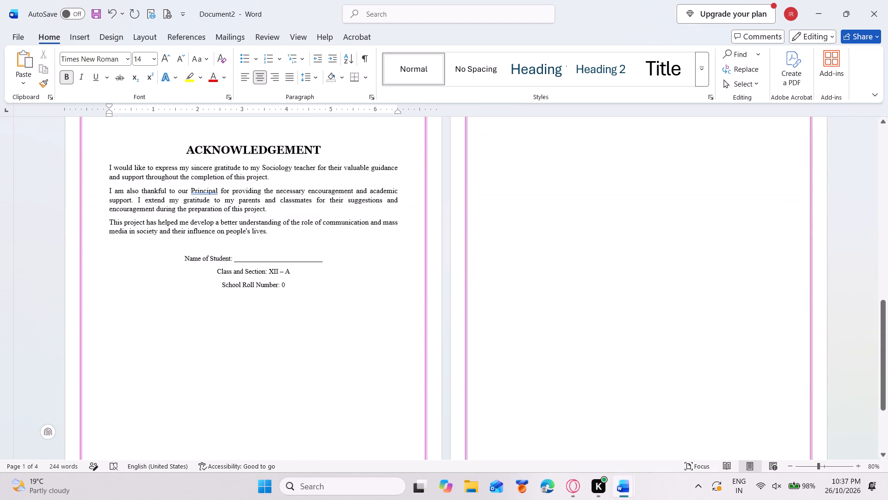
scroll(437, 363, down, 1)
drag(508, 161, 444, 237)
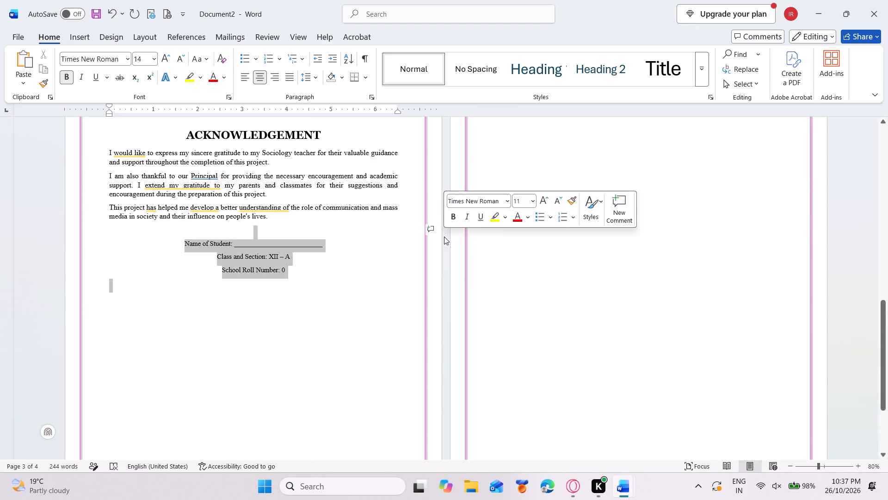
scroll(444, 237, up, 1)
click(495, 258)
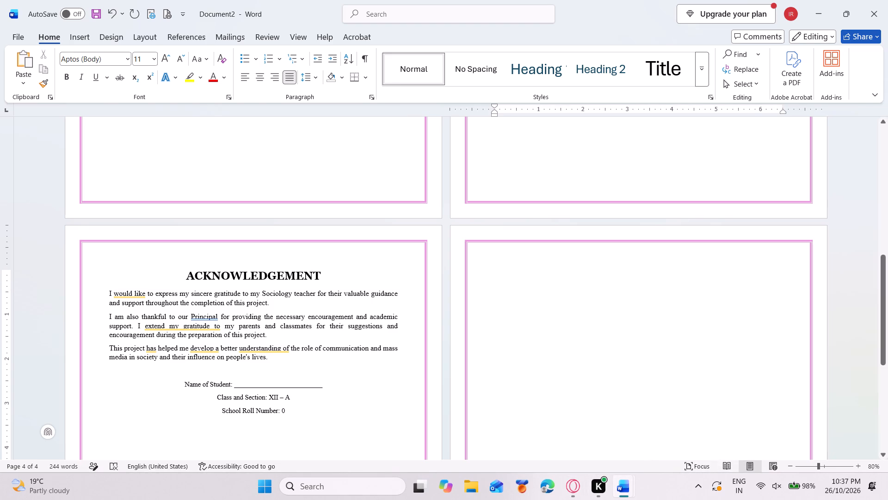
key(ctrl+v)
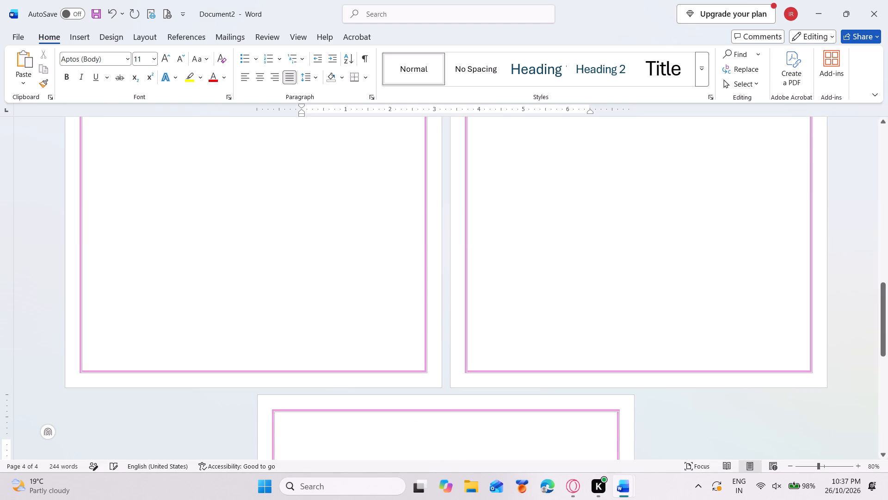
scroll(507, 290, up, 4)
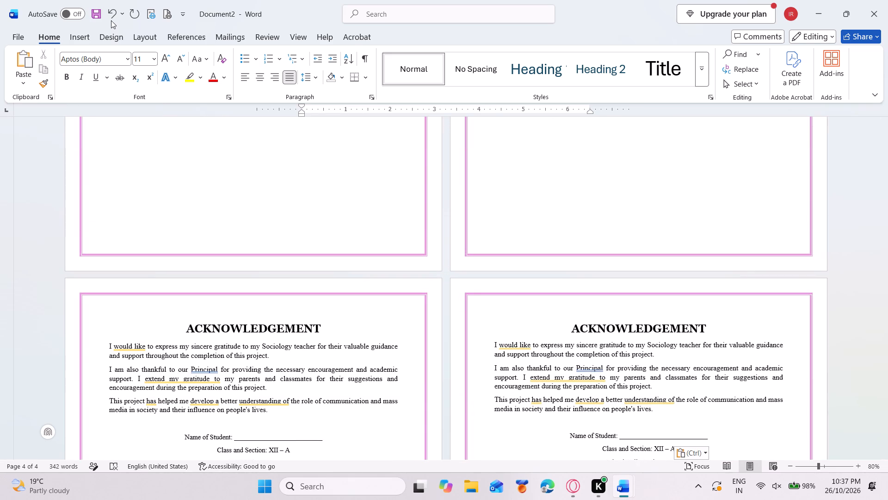
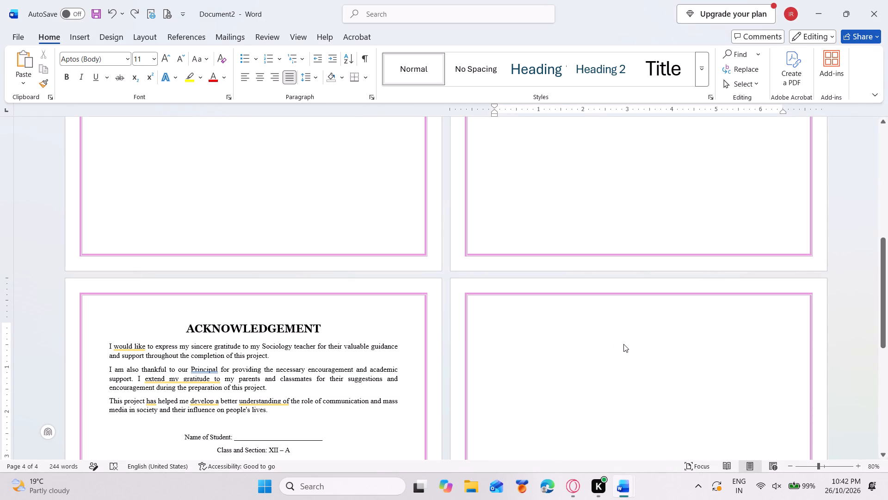
Look through the pasted project text, from the bibliography back to its cover page and down again to the index and introduction.
scroll(533, 295, up, 3)
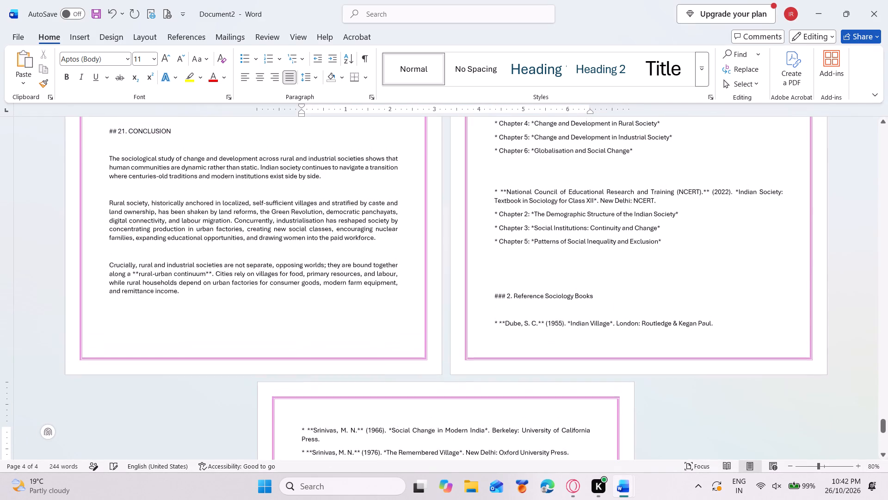
scroll(533, 295, up, 4)
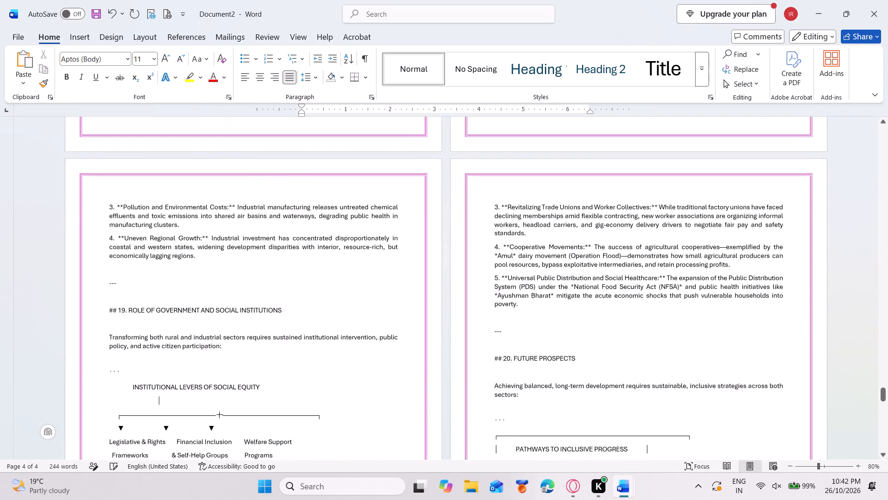
scroll(533, 295, up, 4)
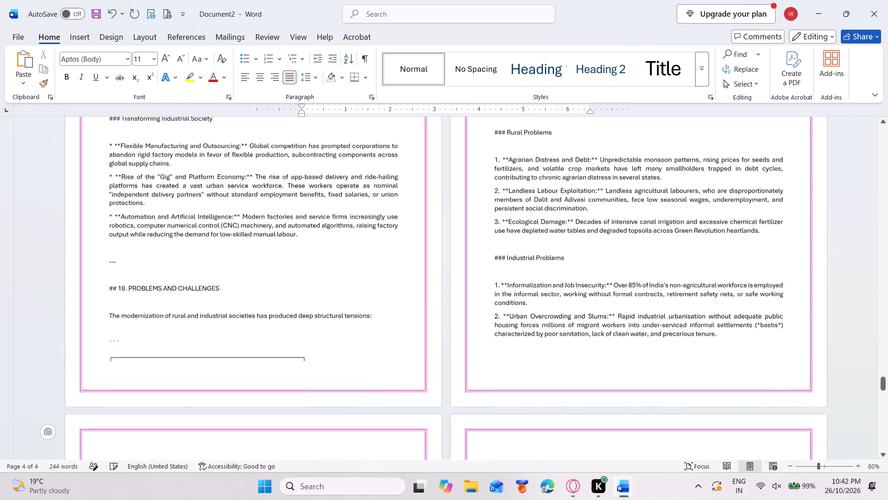
scroll(533, 295, up, 5)
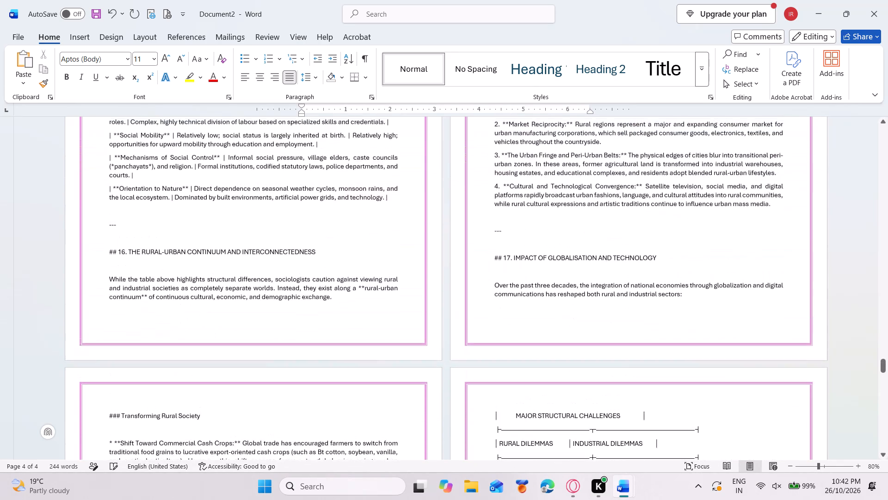
scroll(533, 295, up, 15)
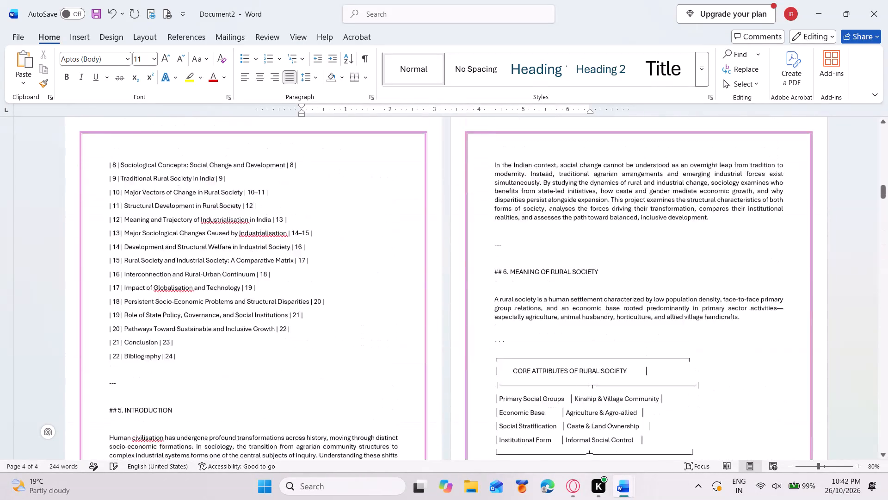
scroll(533, 295, up, 3)
scroll(533, 295, down, 3)
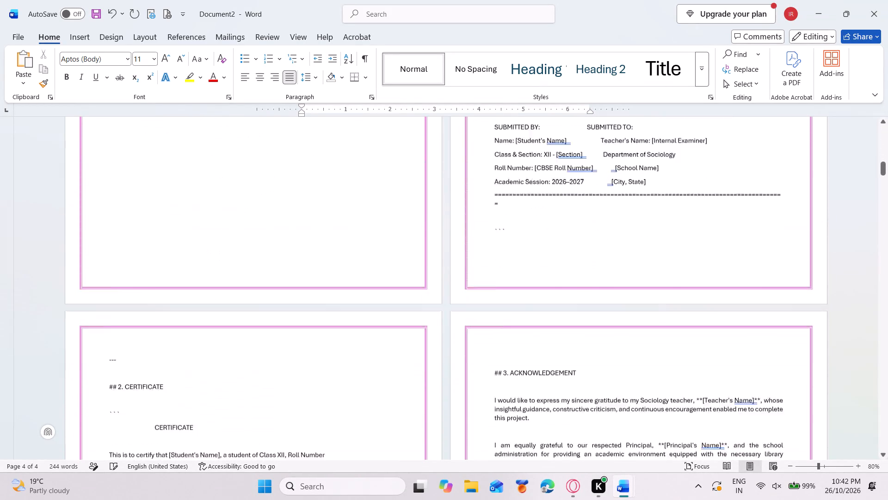
scroll(533, 295, down, 4)
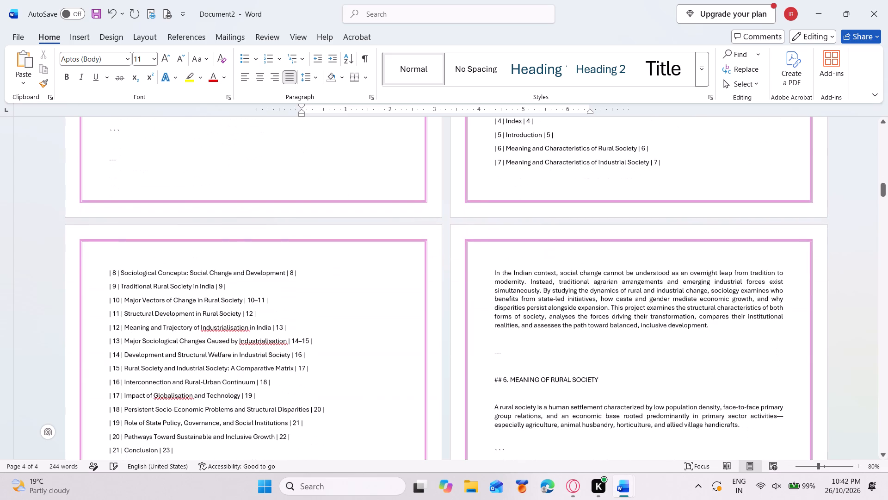
scroll(533, 295, down, 3)
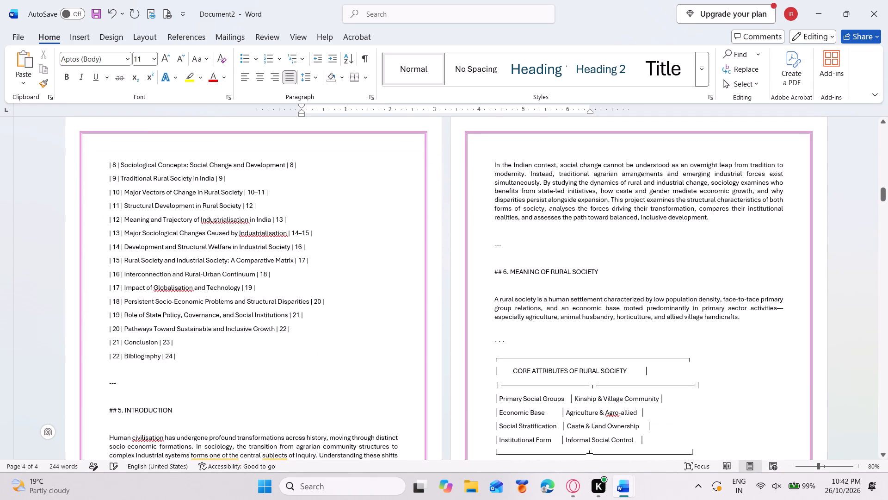
scroll(534, 284, down, 3)
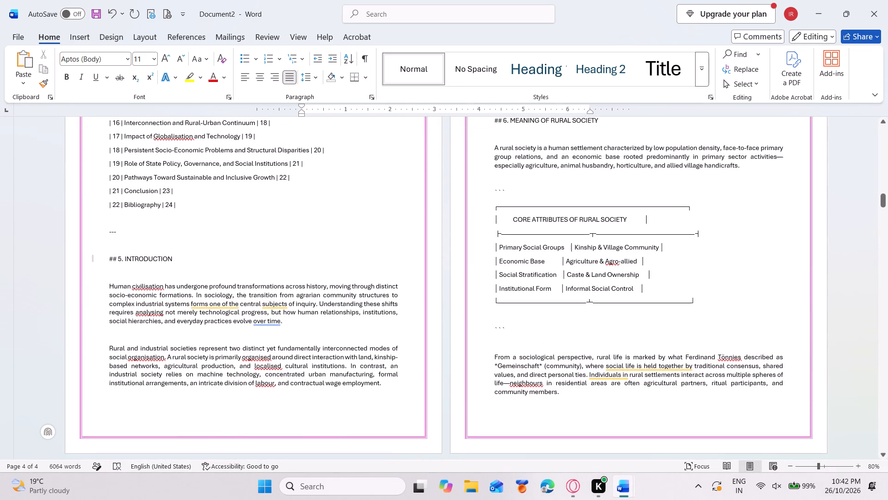
Delete the pasted index entries 8 to 22, together with the dashed separator and the ## marks before "5. INTRODUCTION".
drag(117, 259, 95, 139)
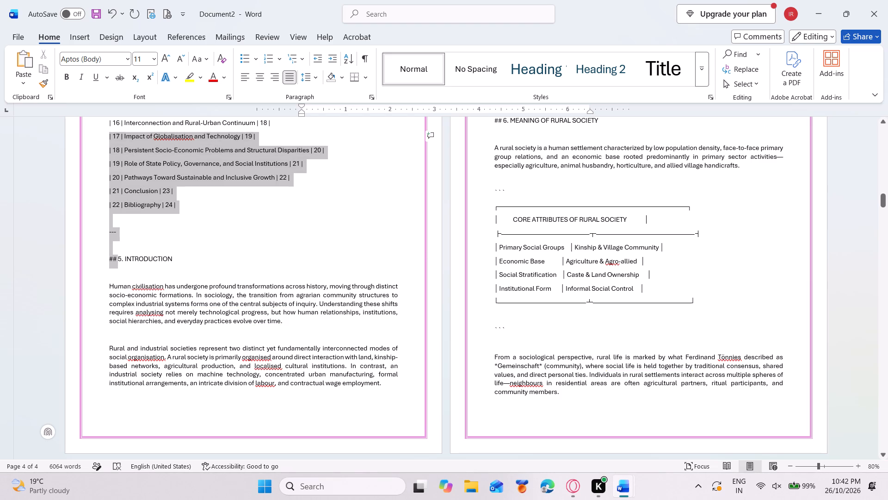
drag(95, 139, 83, 218)
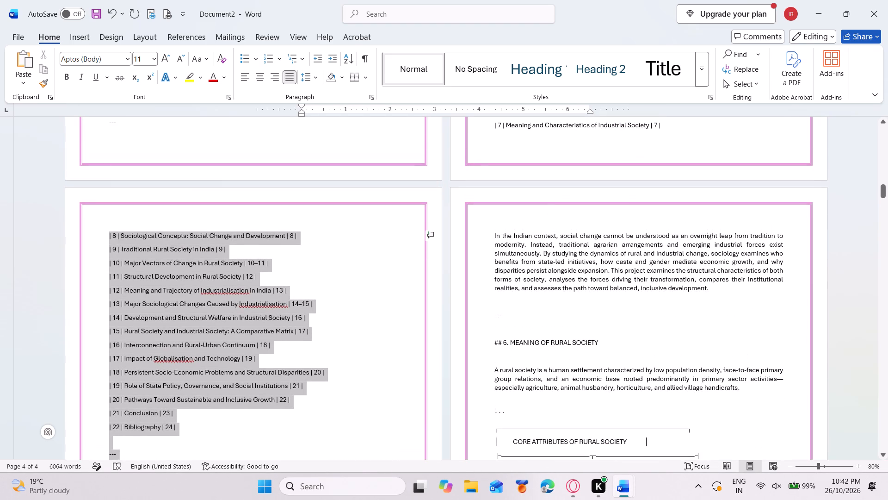
drag(83, 218, 84, 230)
key(BackSpace)
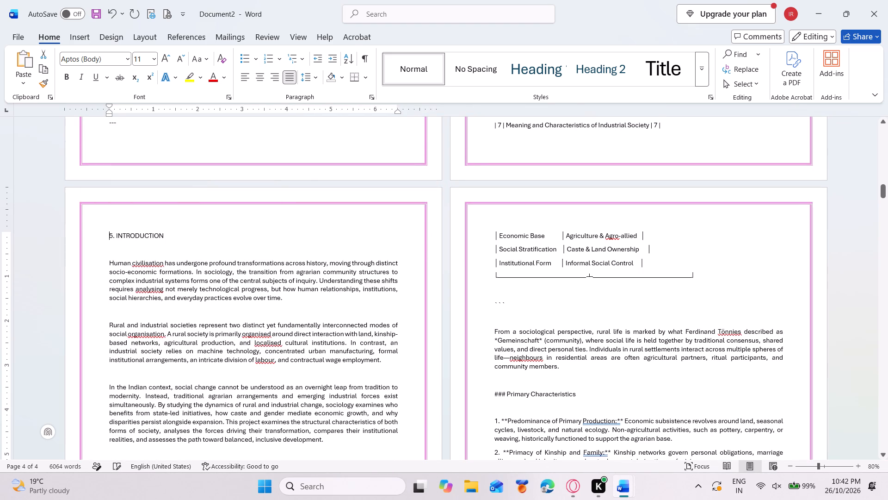
Delete the pasted "CBSE CLASS 12 SOCIOLOGY PROJECT" title, cover page, certificate, acknowledgement and remaining index entries preceding the introduction.
scroll(621, 197, up, 3)
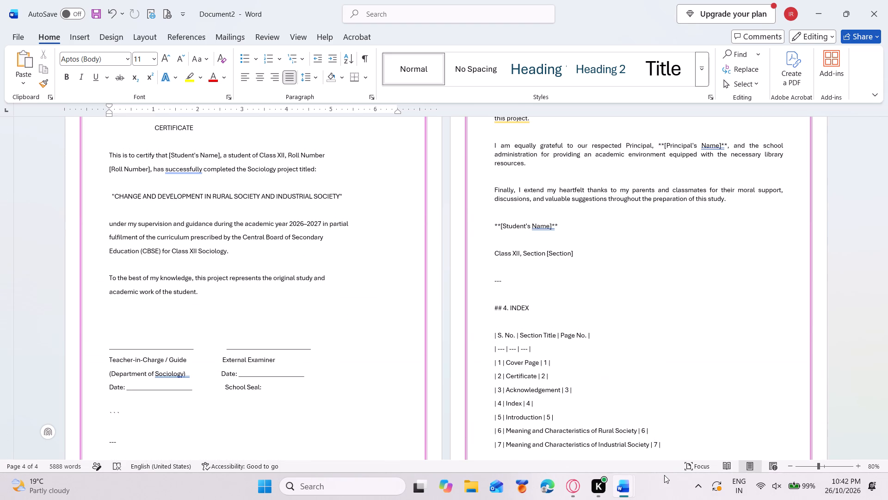
drag(666, 447, 626, 447)
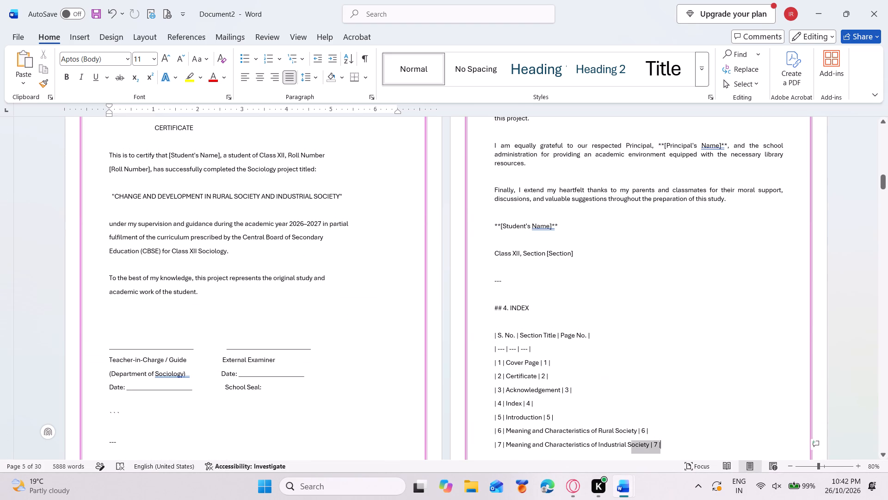
drag(626, 447, 463, 159)
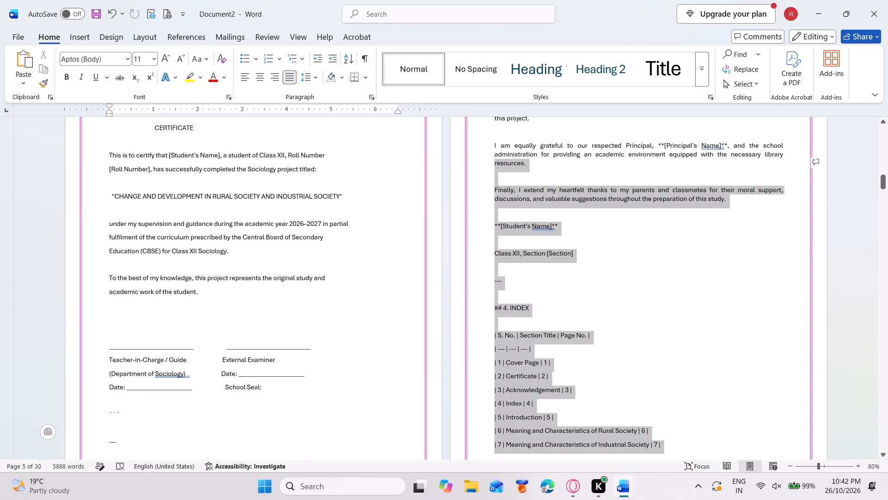
drag(463, 159, 419, 203)
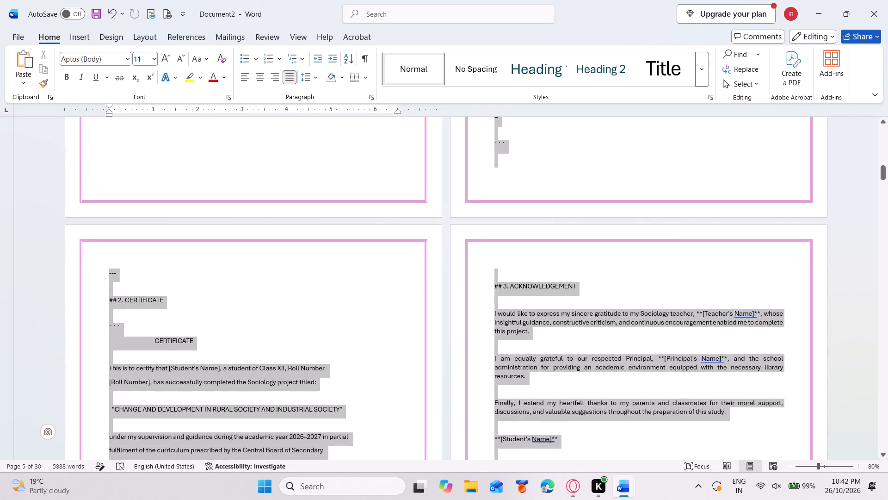
drag(419, 203, 422, 72)
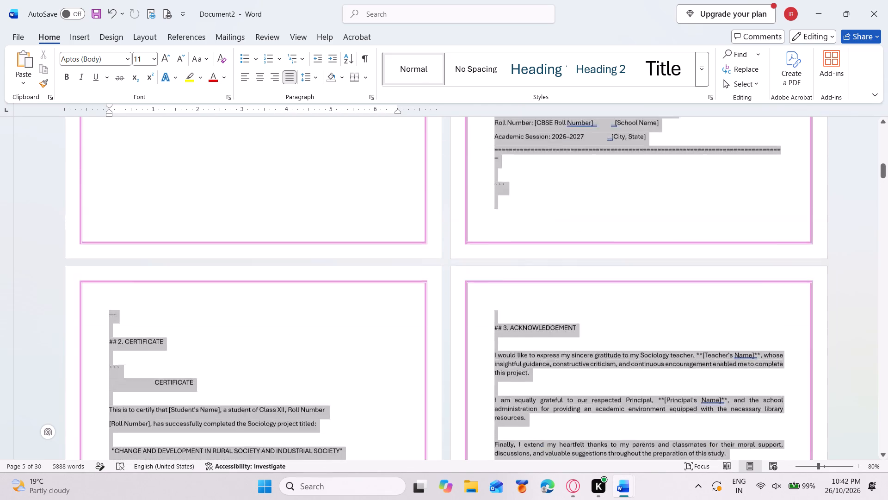
drag(422, 72, 440, 83)
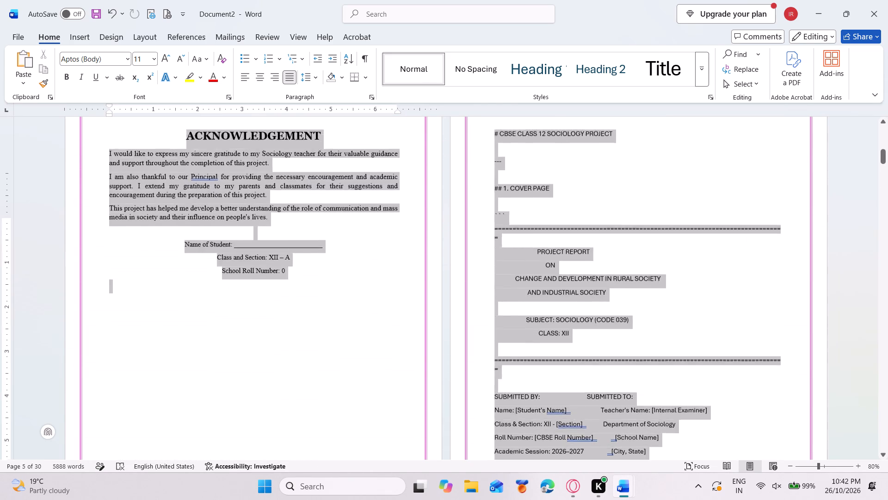
drag(440, 83, 475, 274)
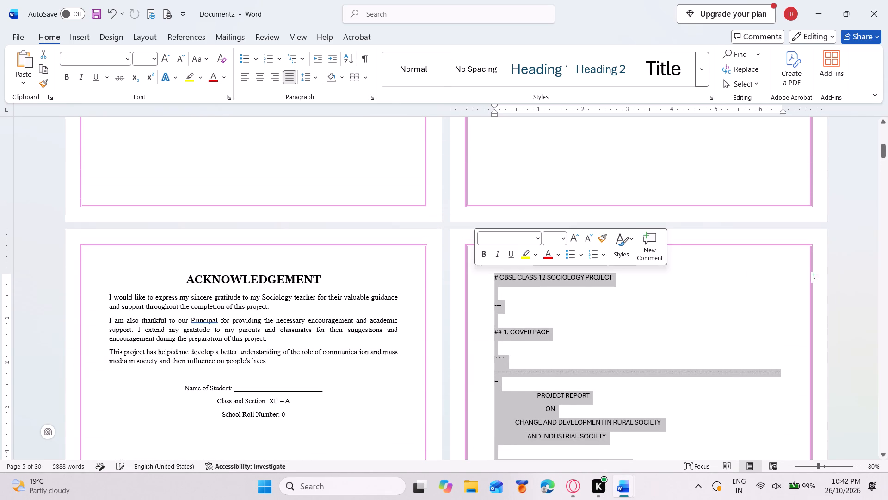
key(BackSpace)
Remove the number "5." from the start of the INTRODUCTION heading.
click(475, 274)
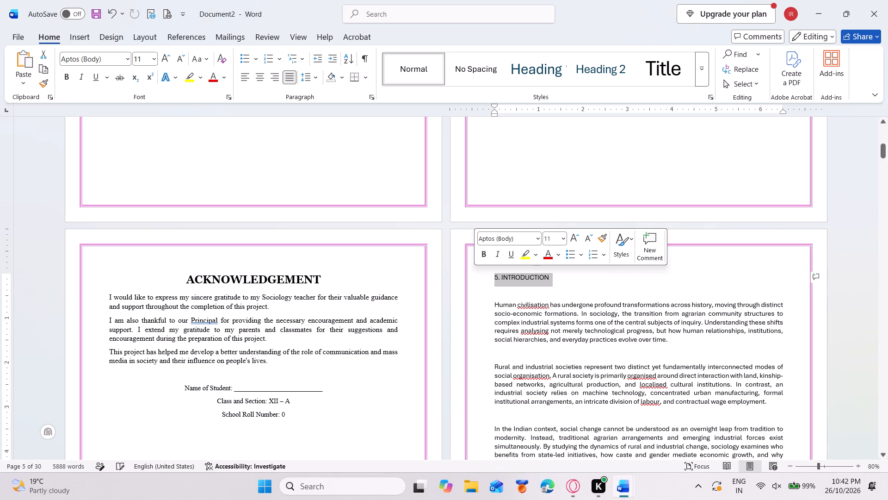
click(501, 275)
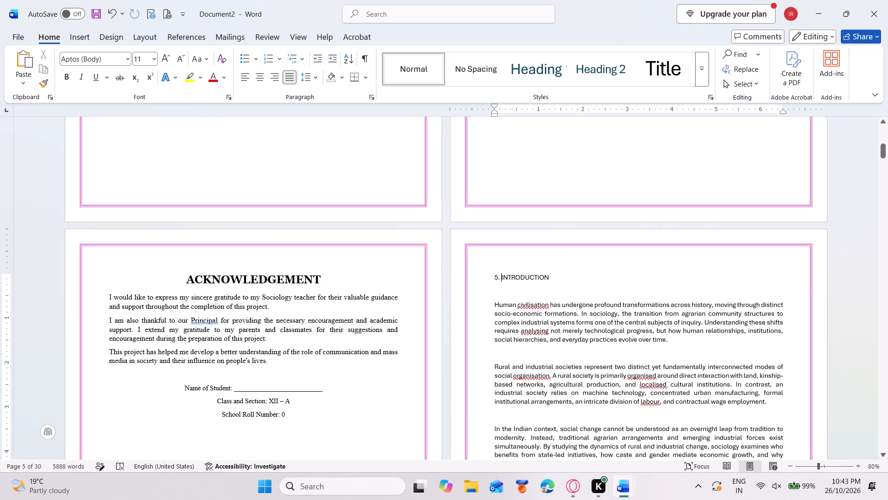
key(BackSpace)
key(BackSpace)
key(BackSpace)
Remove the "## 6." prefix from the MEANING OF RURAL SOCIETY heading.
scroll(544, 279, down, 2)
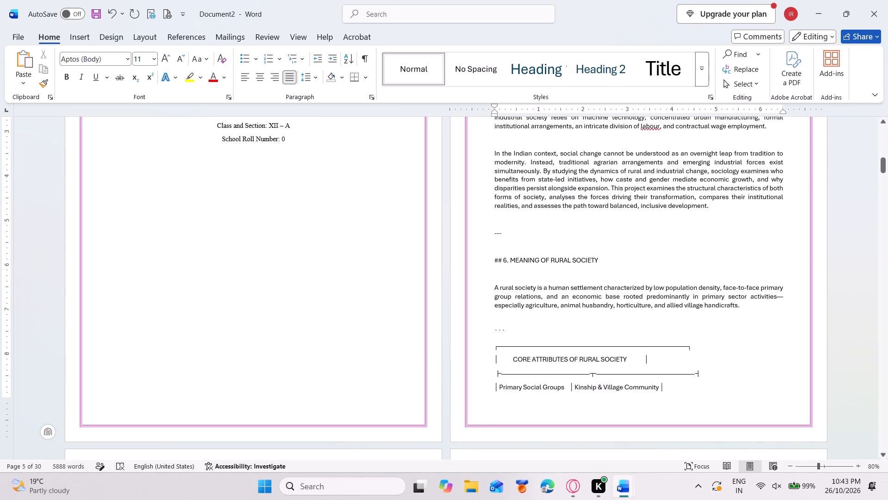
click(509, 263)
key(BackSpace)
key(BackSpace)
key(BackSpace)
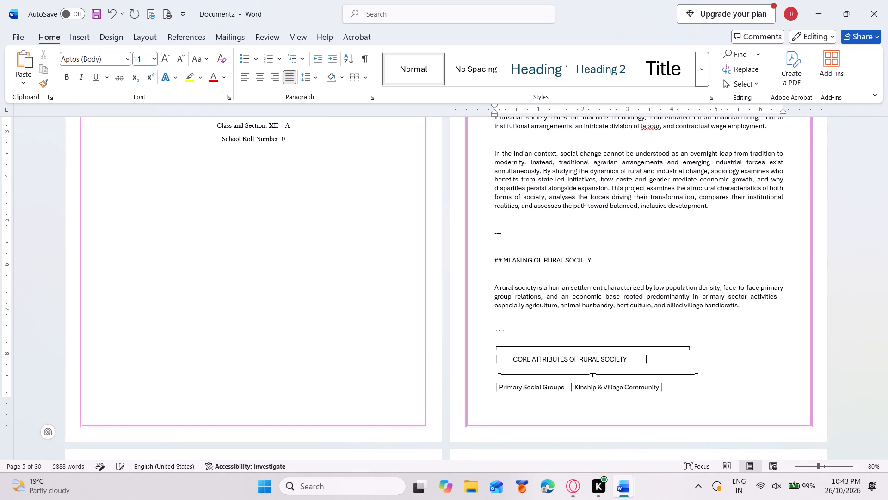
key(BackSpace)
key(BackSpace)
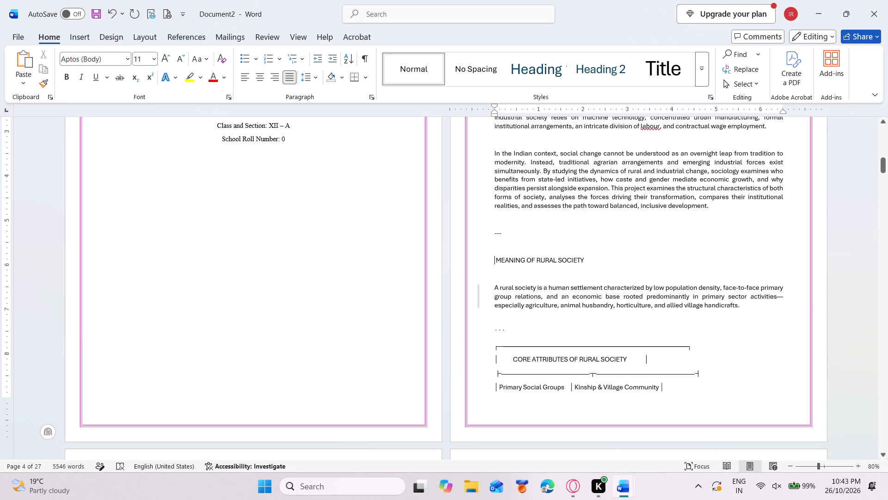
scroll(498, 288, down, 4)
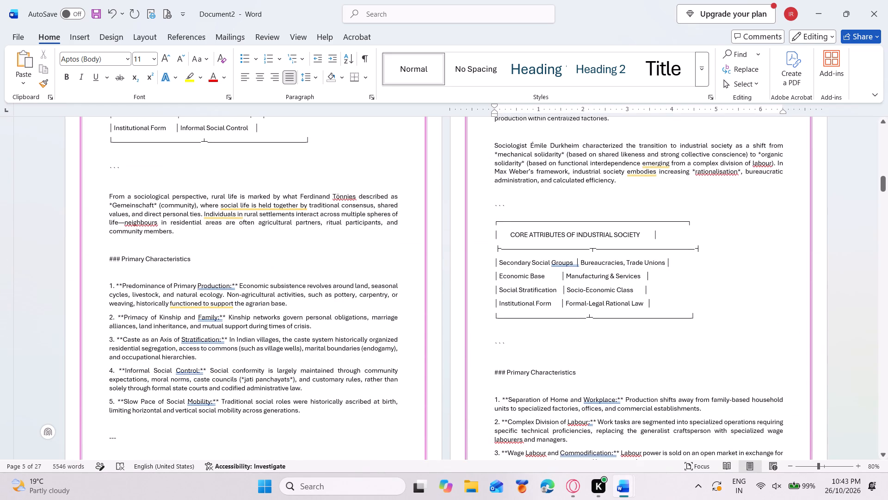
Remove the "## 7." prefix from the MEANING OF INDUSTRIAL SOCIETY heading.
scroll(289, 240, down, 2)
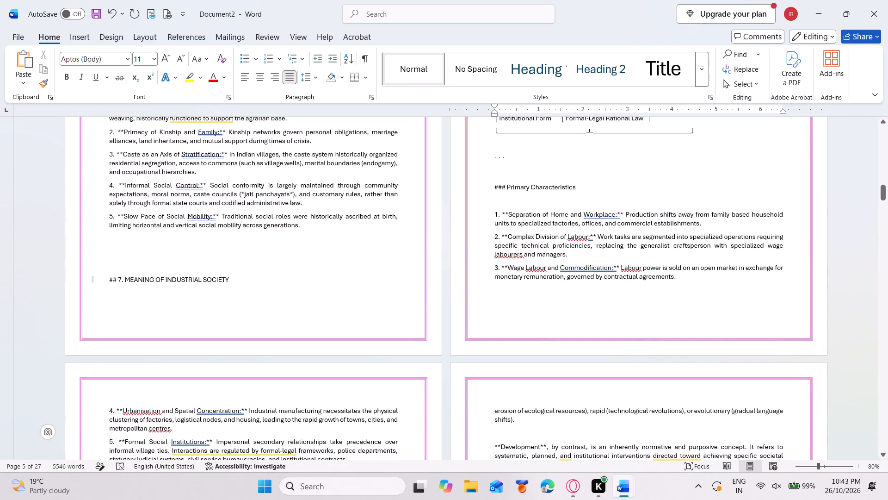
drag(125, 282, 124, 301)
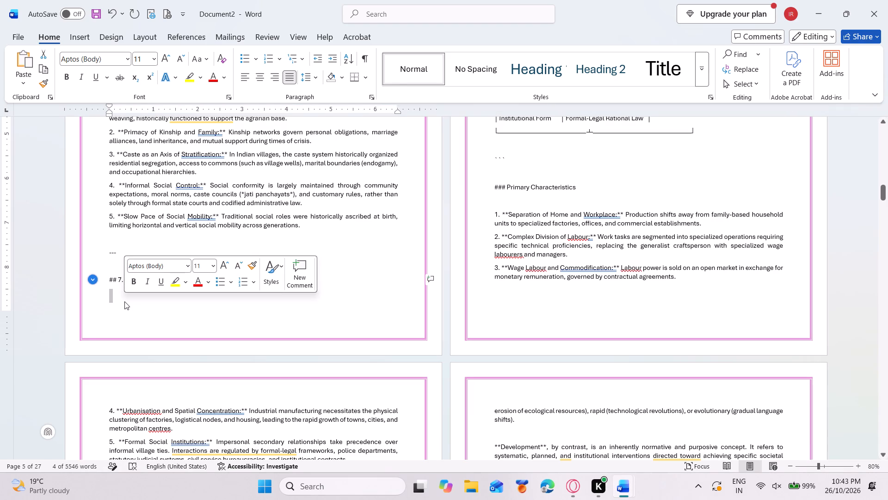
click(105, 305)
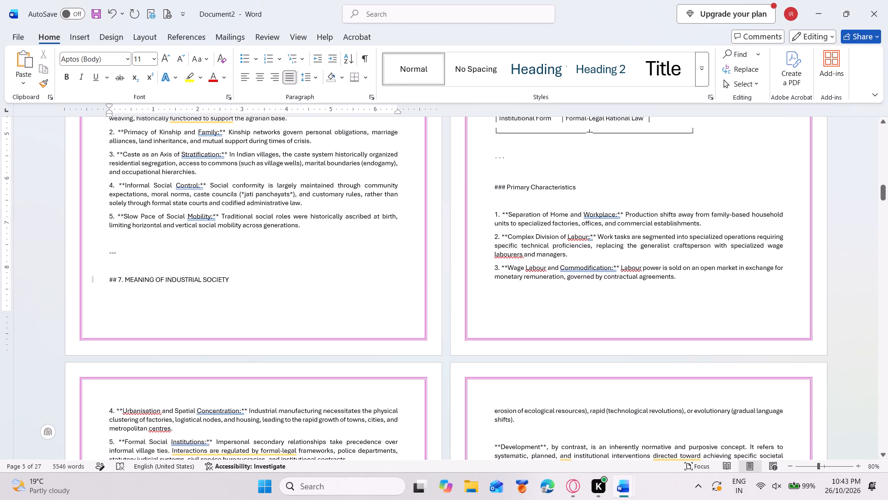
click(126, 280)
key(BackSpace)
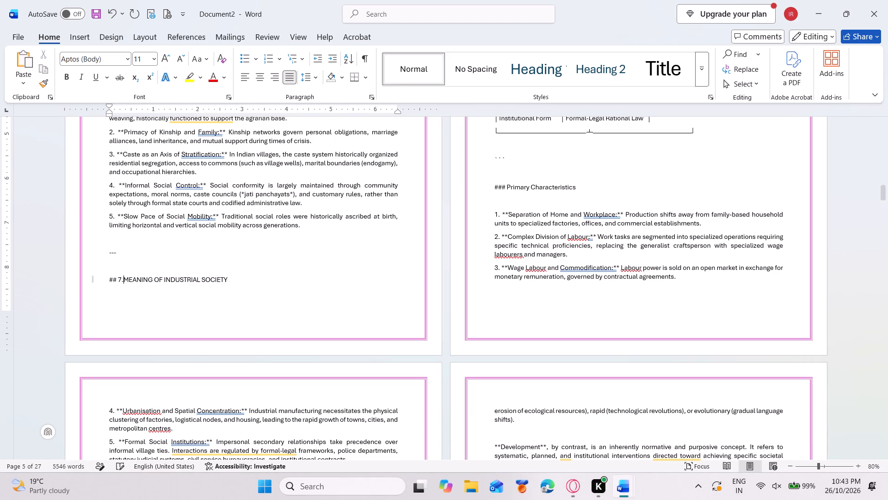
key(BackSpace)
key(BackSpace)
key(BackSpace)
key(BackSpace)
key(BackSpace)
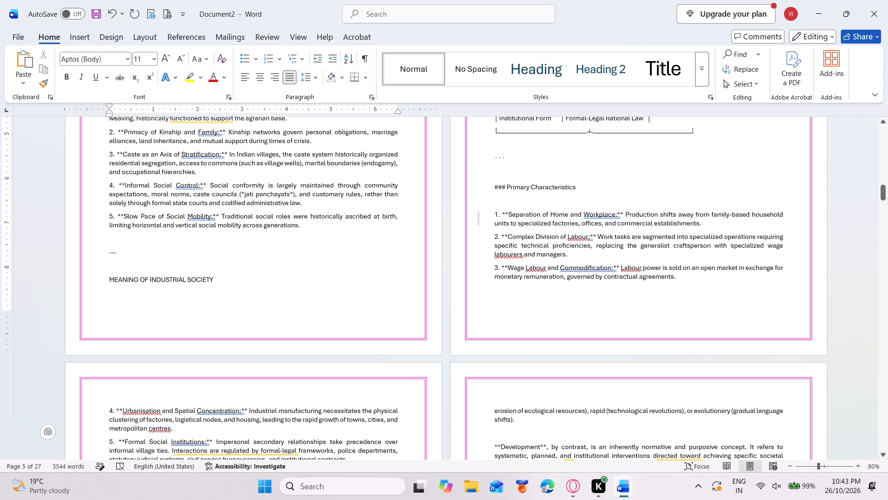
Copy the horizontal divider line above "2. Meaning and Concept of Communication" in the ROLE OF COMMUNICATION AND MASS MEDIA document.
scroll(514, 227, up, 5)
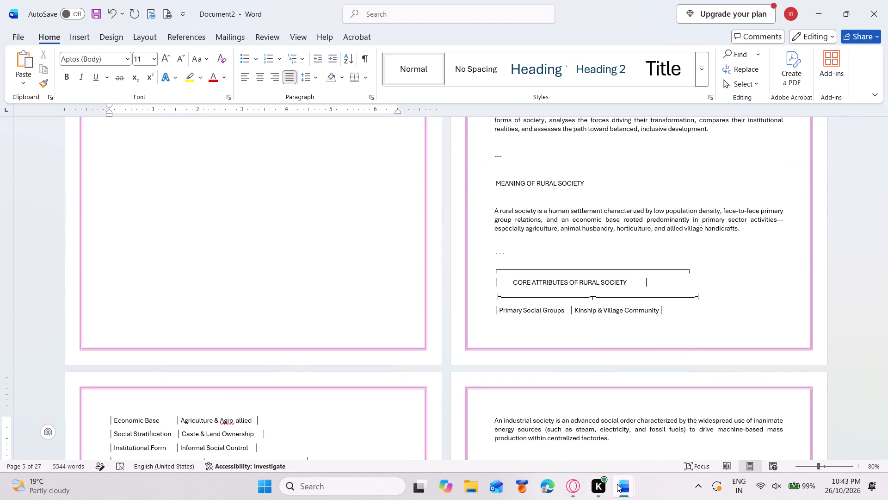
click(594, 466)
click(585, 453)
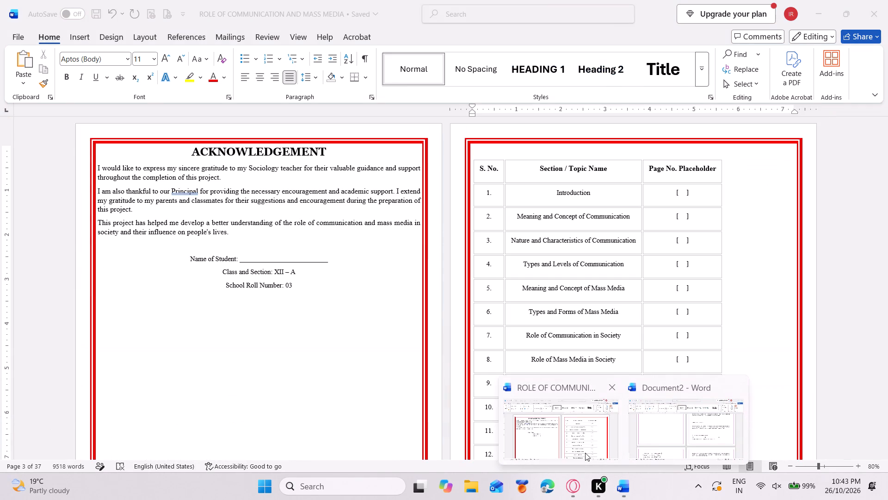
click(449, 351)
scroll(449, 351, down, 1)
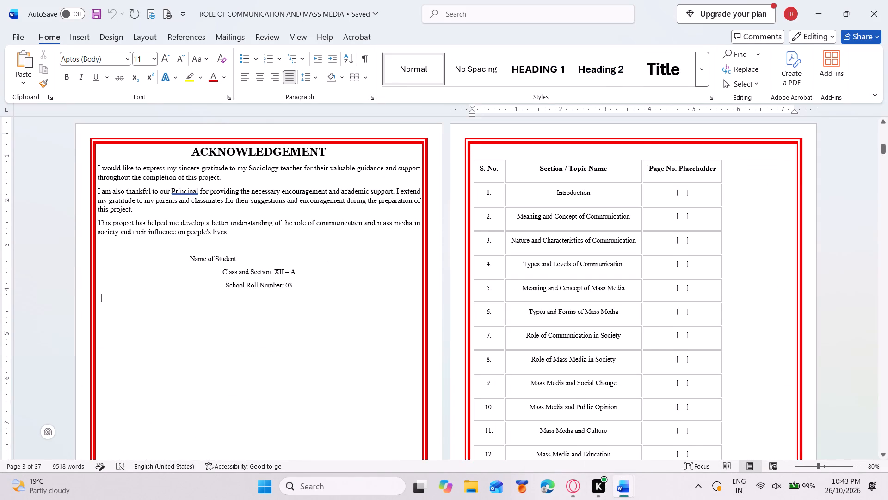
scroll(449, 351, down, 3)
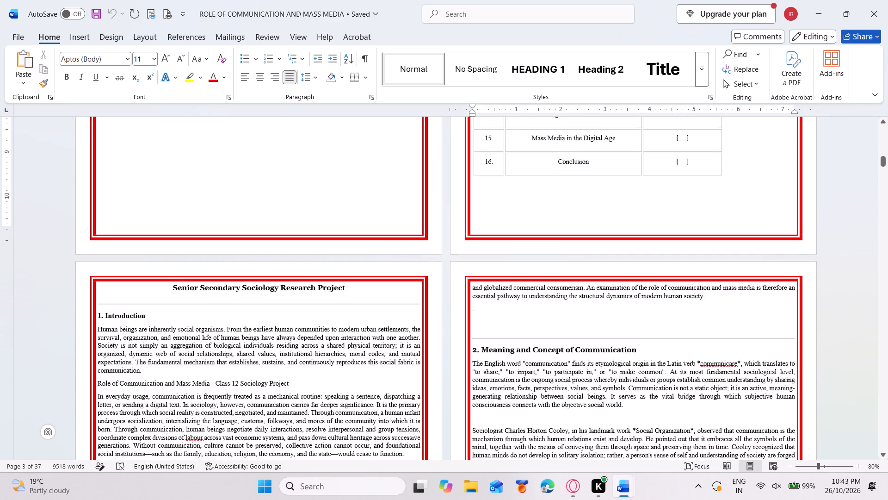
scroll(449, 351, down, 1)
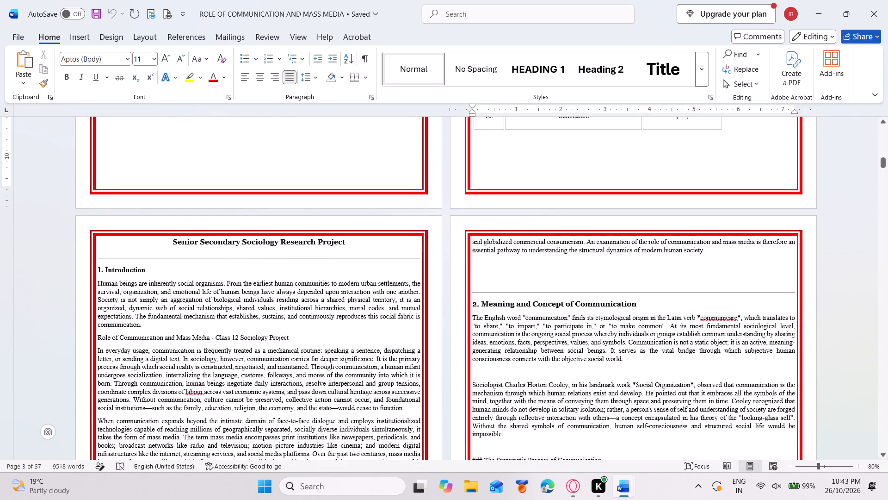
click(527, 287)
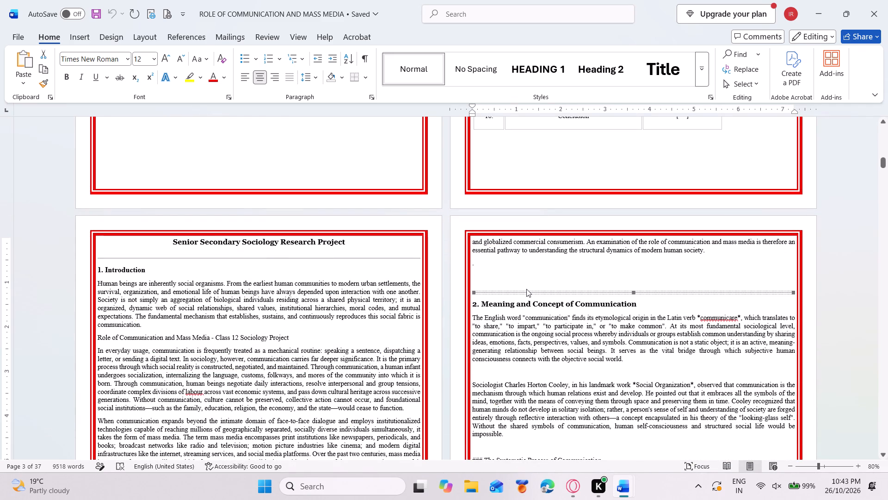
click(526, 289)
double_click(526, 289)
key(ctrl+c)
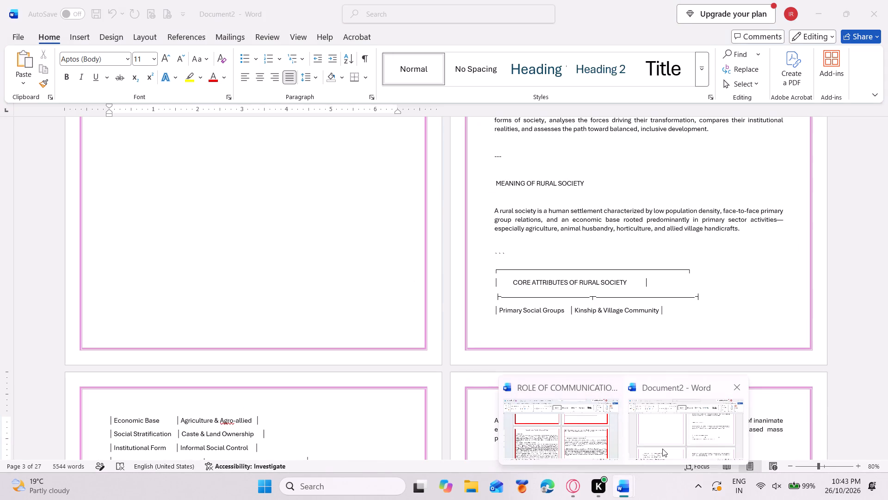
Switch back to Document2 and paste the copied divider line directly above the INTRODUCTION heading.
click(662, 449)
scroll(517, 315, up, 3)
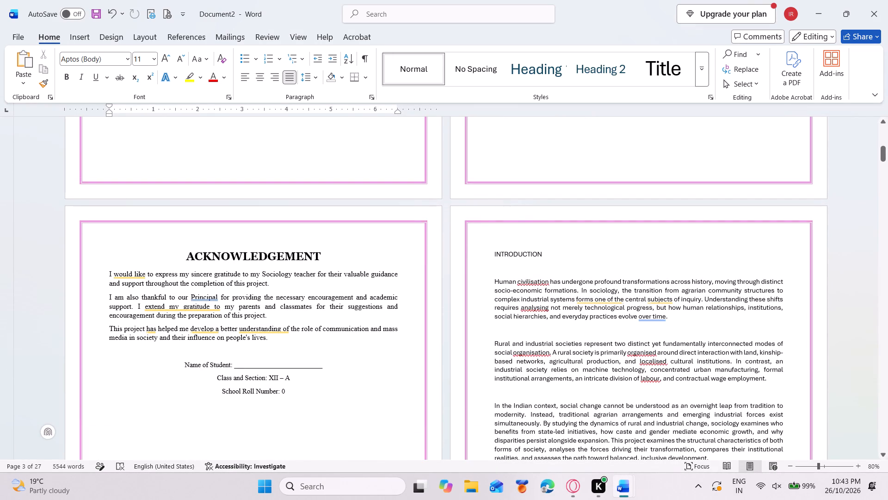
click(497, 252)
click(496, 252)
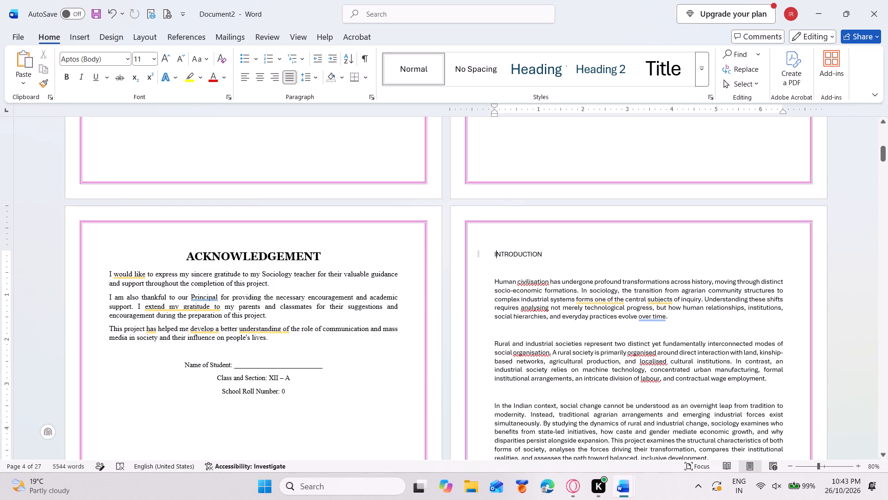
click(493, 252)
key(ctrl+v)
Paste the divider line into the empty paragraph above the MEANING OF RURAL SOCIETY heading.
scroll(520, 294, down, 1)
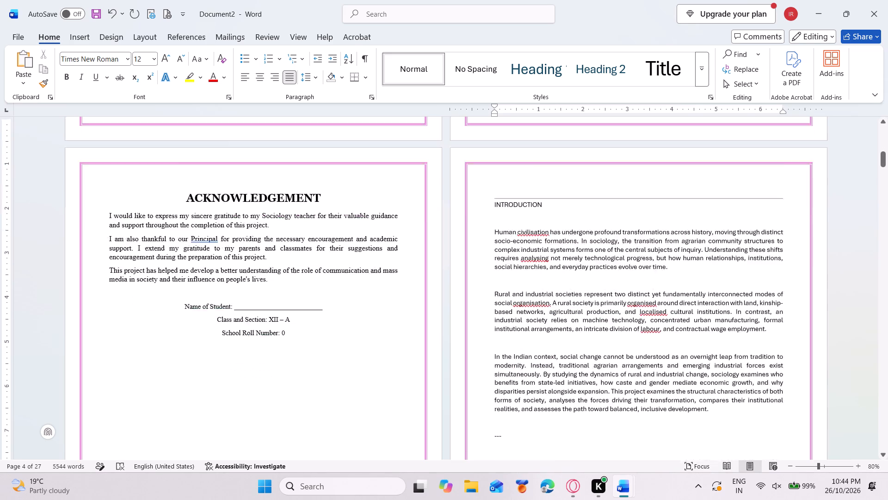
scroll(520, 294, down, 2)
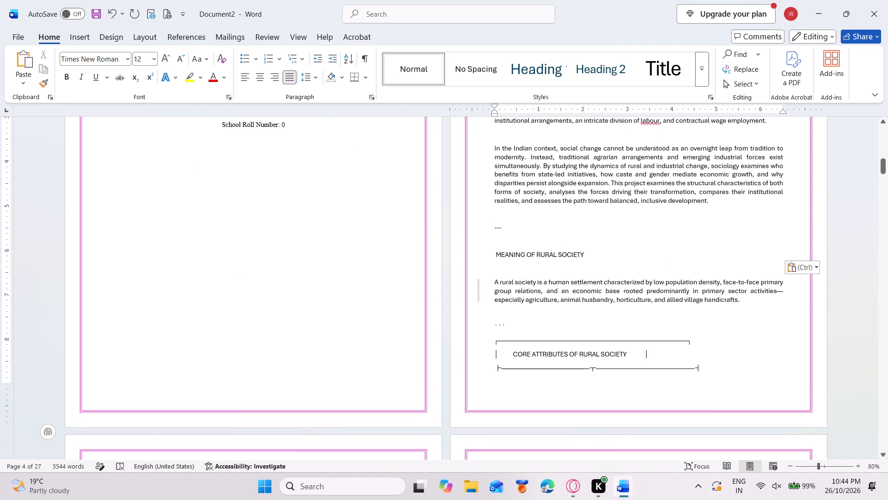
click(495, 244)
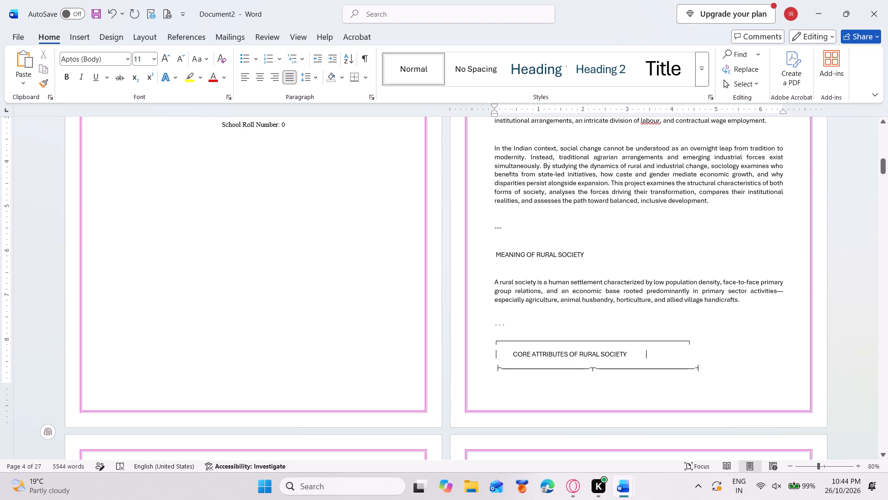
key(ctrl+v)
Paste the divider line into the empty paragraph above the MEANING OF INDUSTRIAL SOCIETY heading.
scroll(517, 299, down, 2)
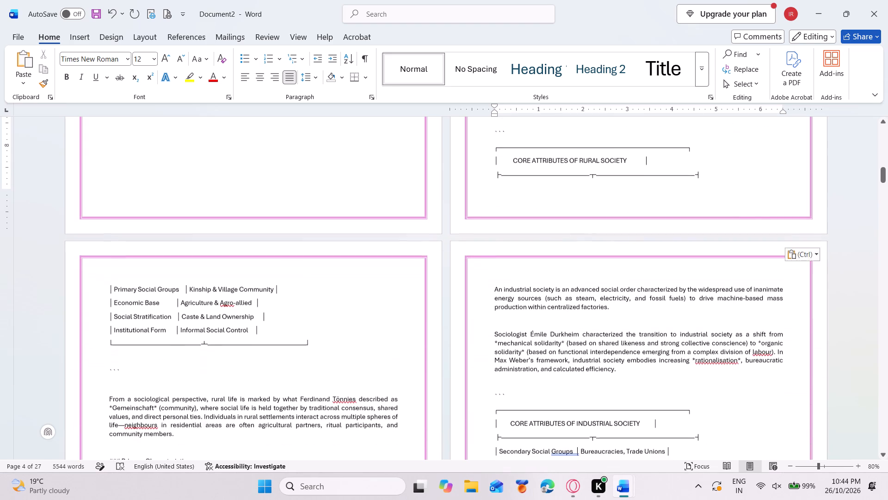
scroll(517, 299, down, 2)
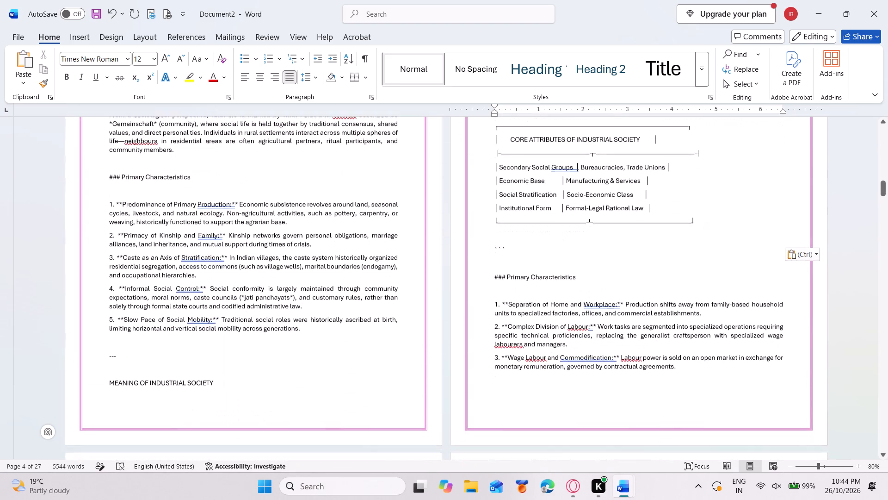
scroll(517, 299, down, 2)
click(121, 301)
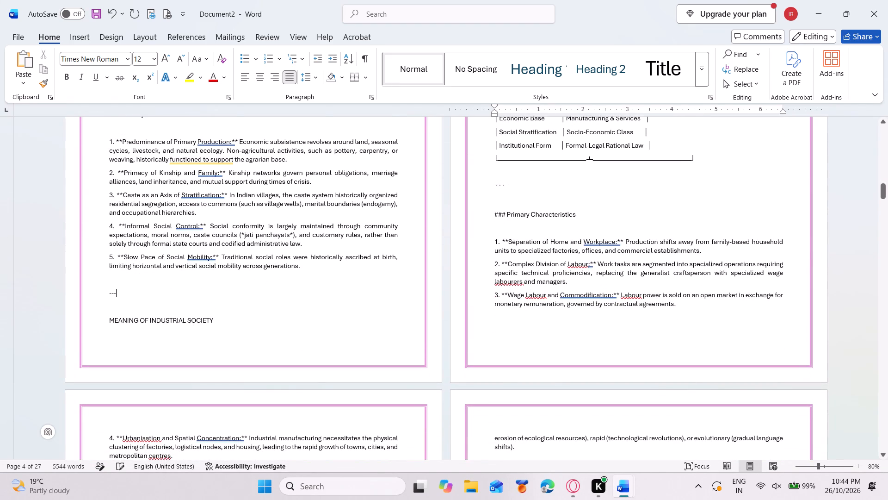
click(115, 304)
key(ctrl+v)
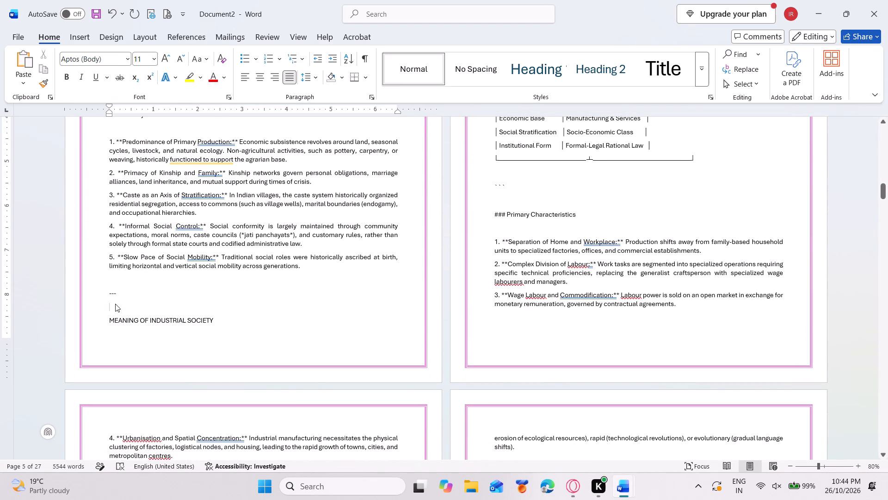
click(456, 330)
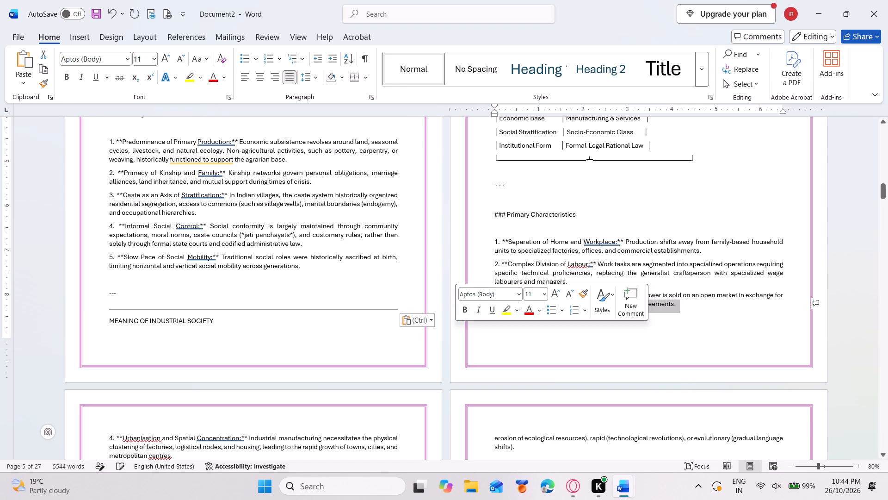
click(456, 330)
click(450, 342)
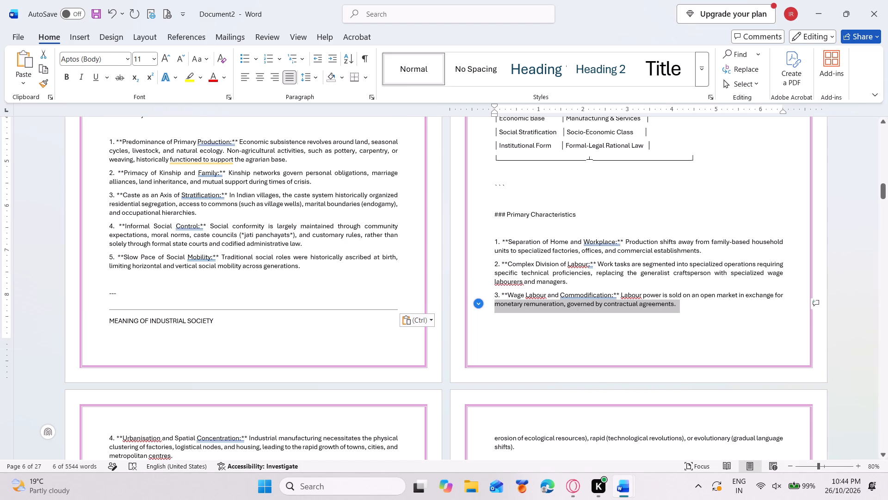
Paste the divider line into the empty paragraph above the "## 8. MEANING OF SOCIAL CHANGE AND DEVELOPMENT" heading.
scroll(457, 285, up, 1)
ctrl+scroll(458, 317, down, 1)
ctrl+scroll(458, 317, up, 1)
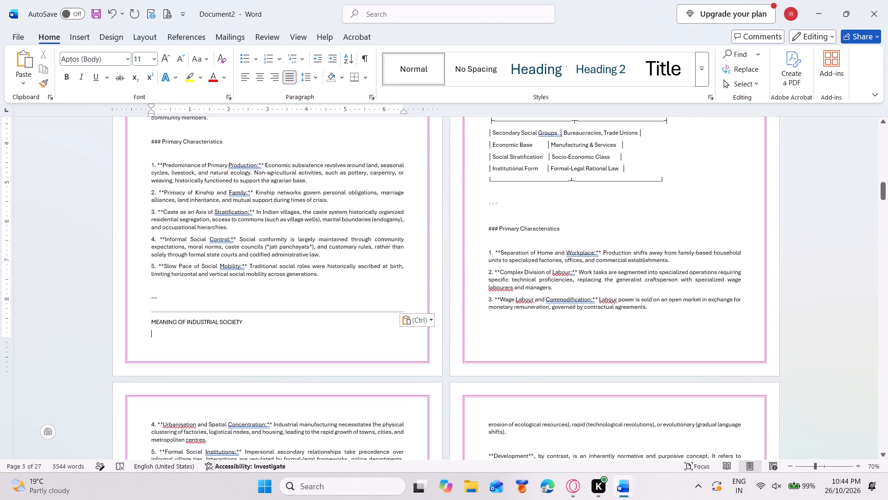
scroll(458, 317, up, 1)
scroll(458, 317, down, 1)
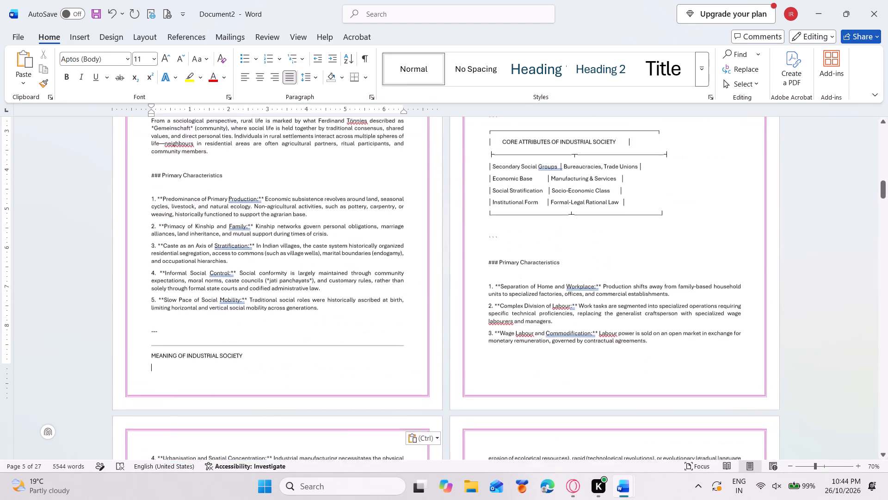
scroll(458, 317, down, 3)
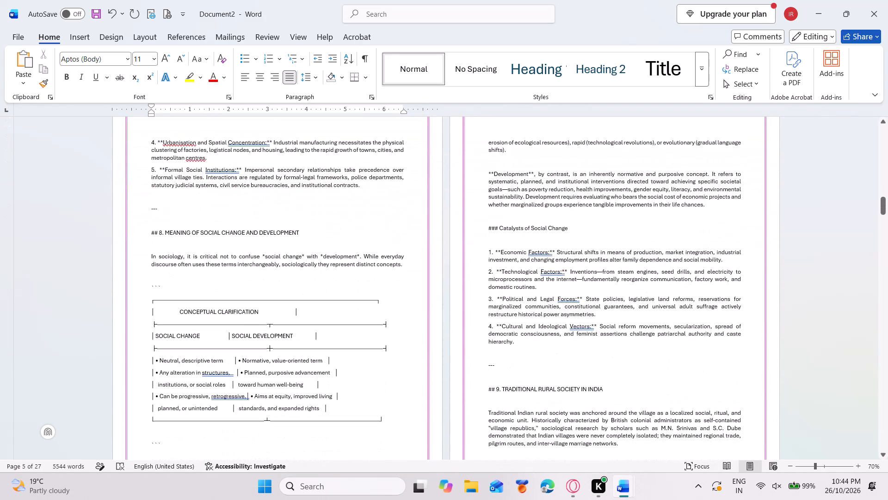
click(153, 216)
click(153, 217)
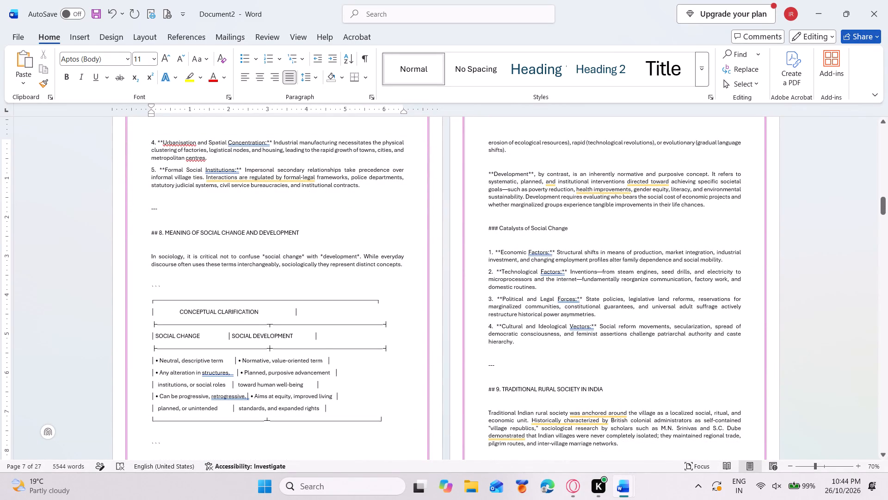
key(ctrl+v)
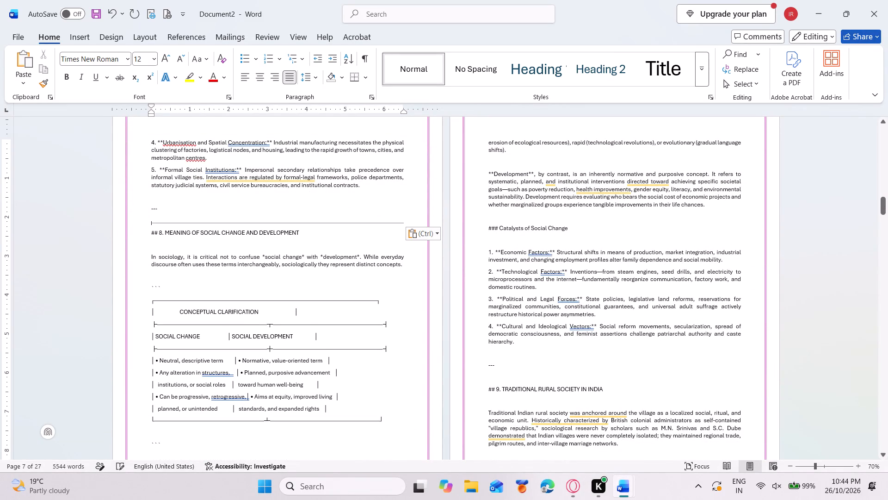
click(447, 284)
Paste the divider line into the empty paragraph above the "## 9. TRADITIONAL RURAL SOCIETY IN INDIA" heading.
scroll(447, 284, down, 3)
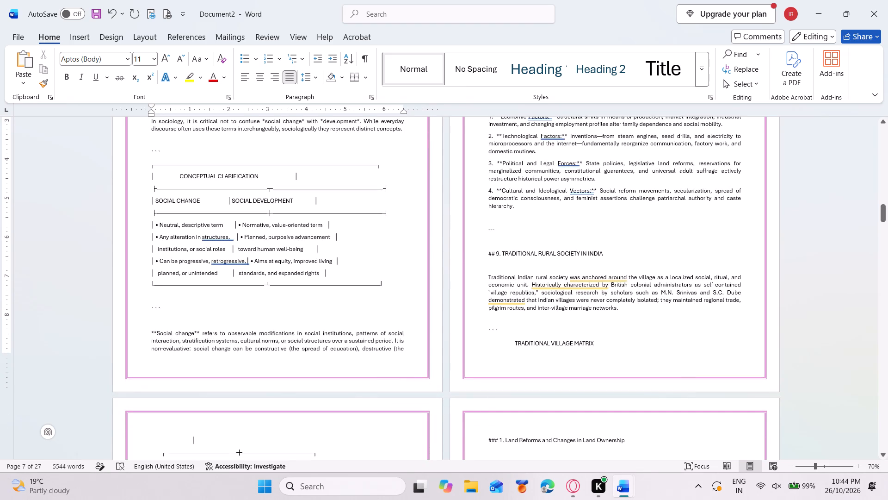
click(487, 239)
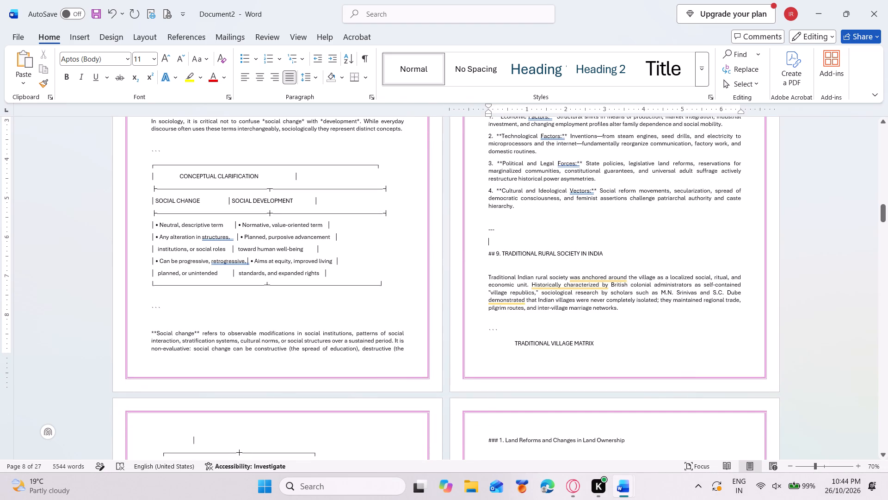
key(ctrl+b)
key(ctrl+v)
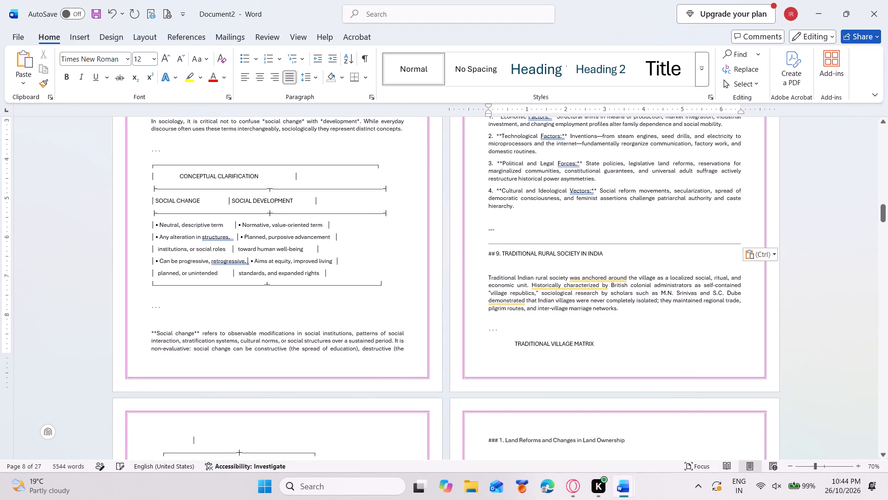
scroll(490, 301, down, 1)
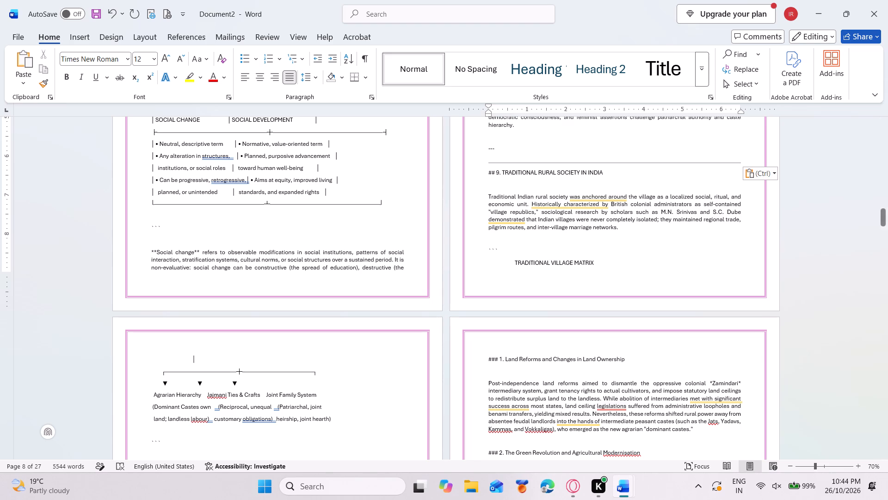
Remove the "##" prefix from the "9. TRADITIONAL RURAL SOCIETY IN INDIA" heading.
click(501, 175)
click(497, 175)
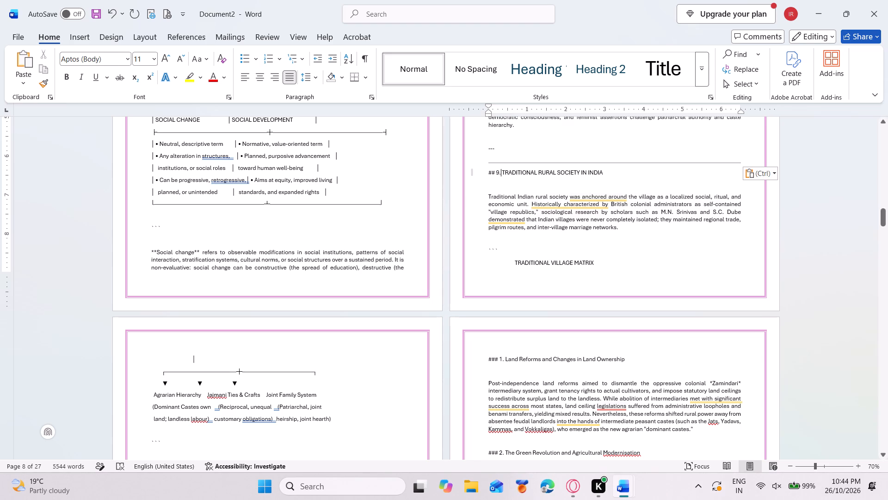
key(BackSpace)
key(BackSpace)
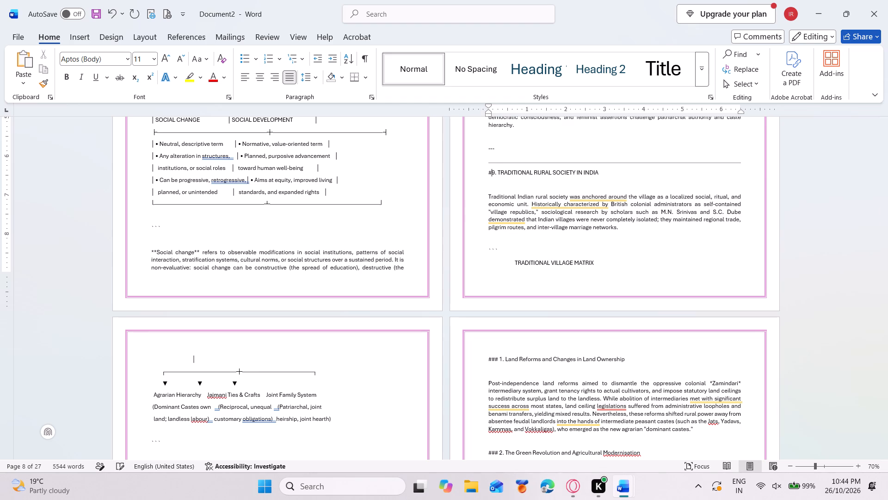
key(BackSpace)
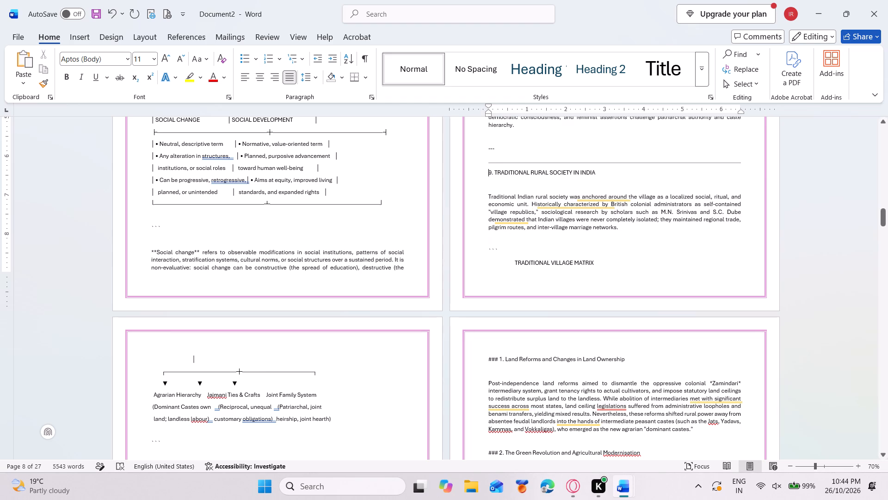
Paste the divider line into the empty paragraph above the "## 10. MAJOR CHANGES IN RURAL SOCIETY" heading.
scroll(457, 253, down, 4)
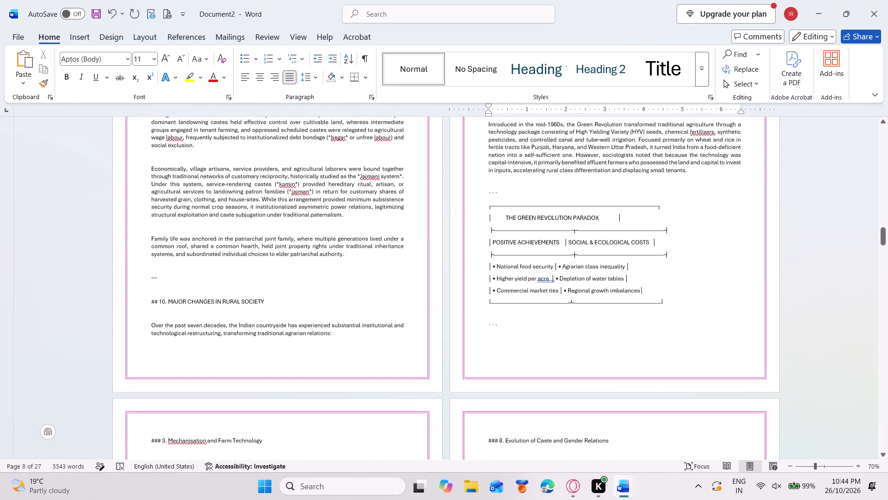
click(208, 279)
click(183, 287)
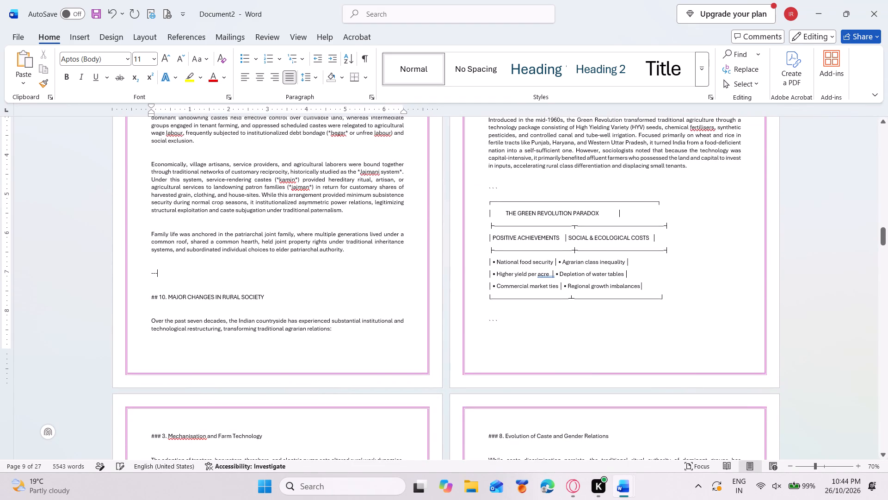
key(ctrl+v)
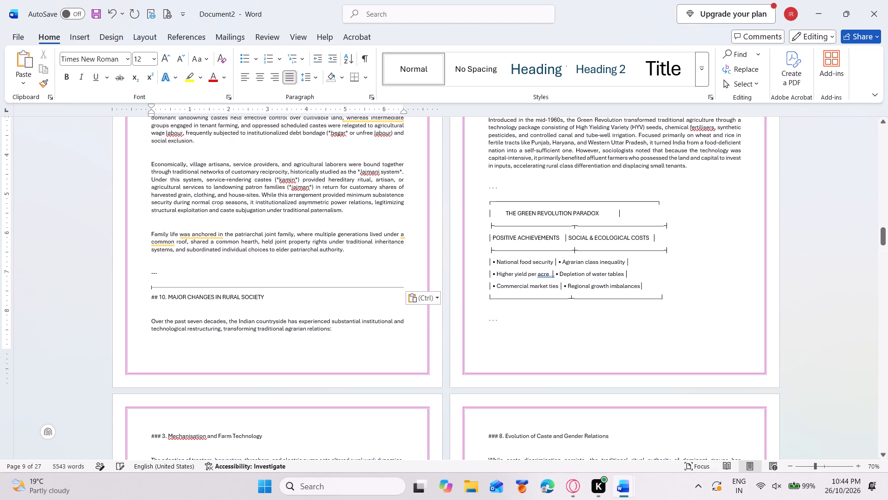
click(446, 314)
Paste the divider line into the empty paragraph above the "## 11. DEVELOPMENT IN RURAL SOCIETY" heading.
scroll(446, 314, down, 1)
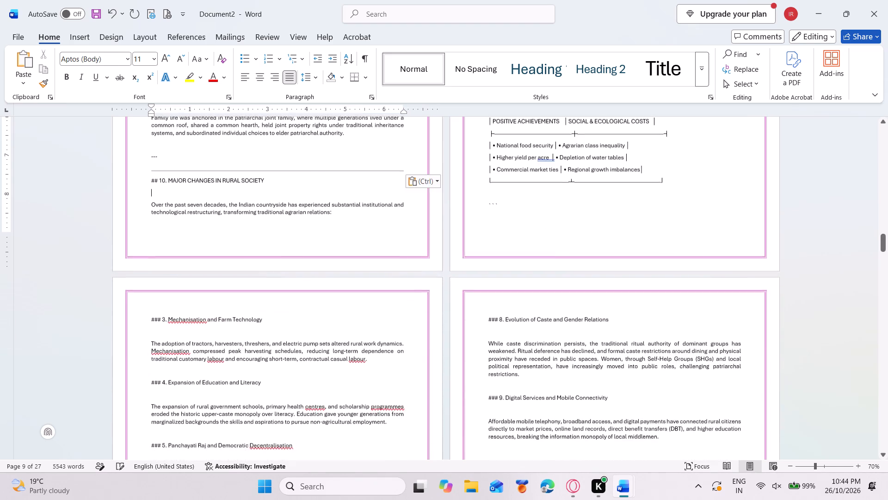
scroll(446, 314, down, 1)
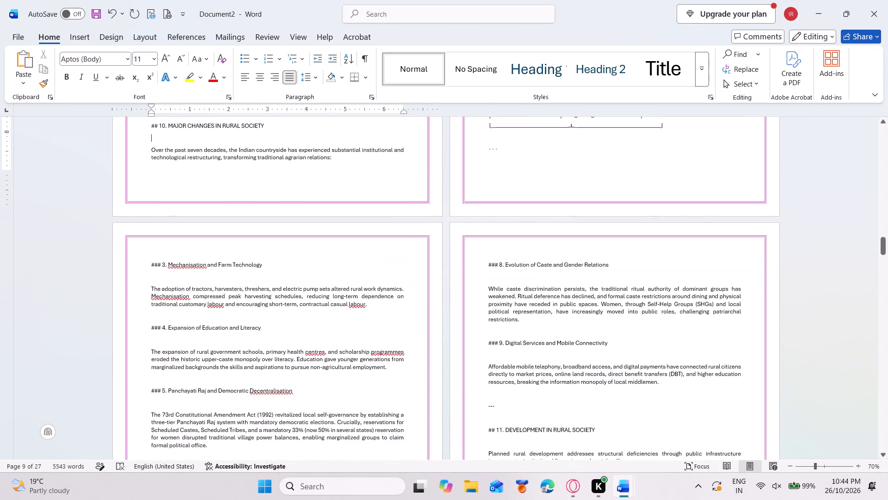
scroll(446, 314, down, 2)
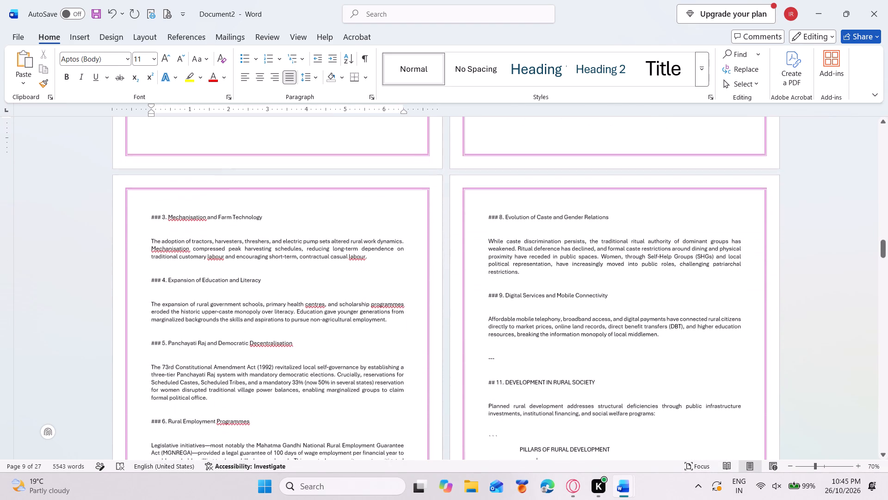
scroll(446, 314, down, 1)
click(486, 297)
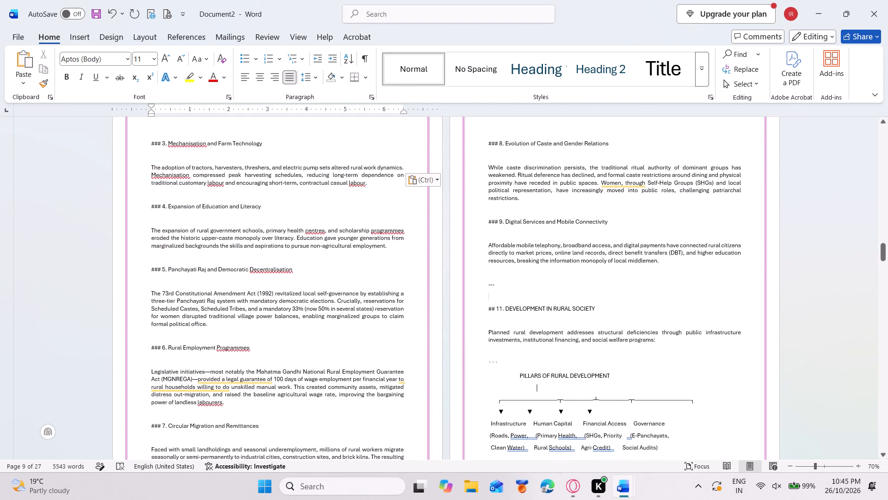
key(ctrl+v)
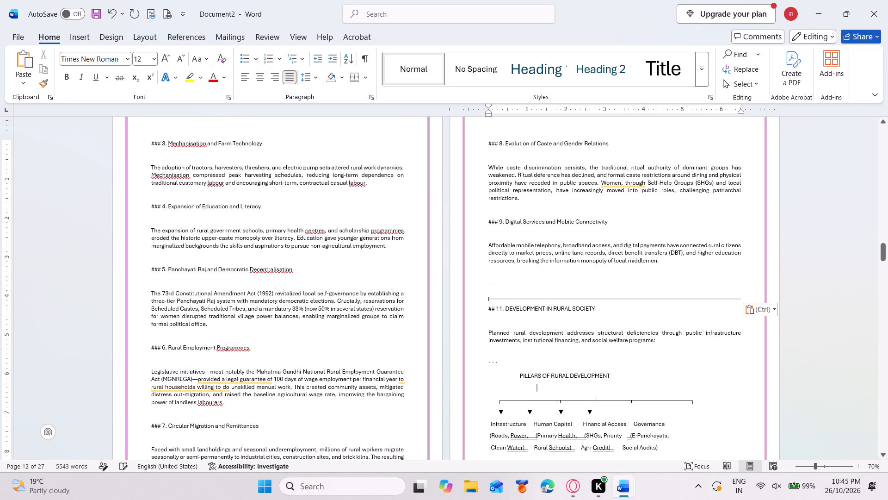
Paste the divider line into the empty paragraph above the "## 12. MEANING AND GROWTH OF INDUSTRIALISATION IN INDIA" heading.
scroll(456, 321, down, 2)
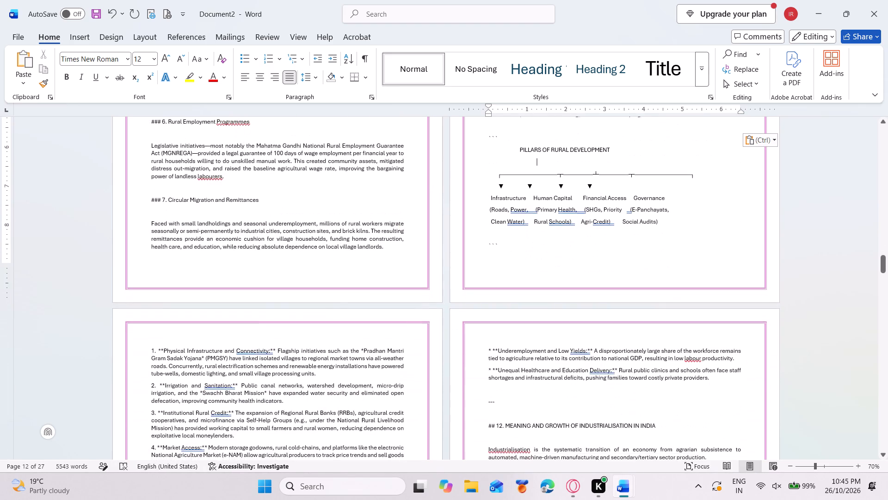
scroll(456, 321, down, 3)
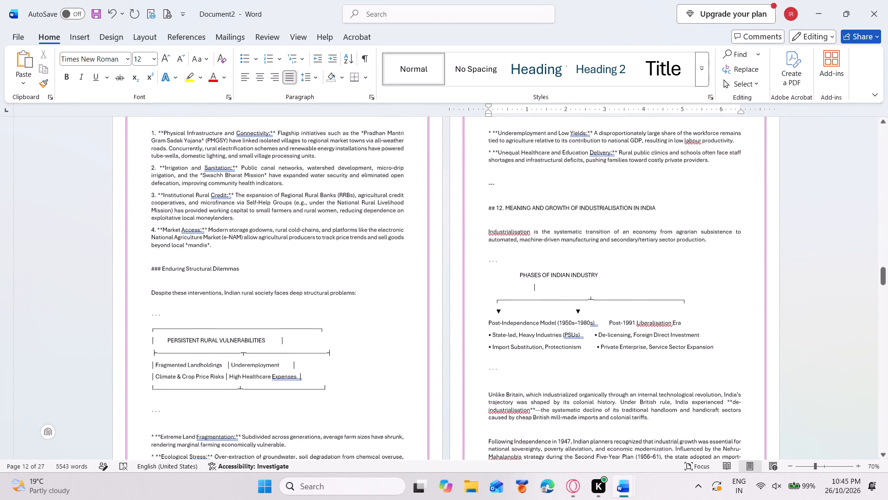
scroll(456, 321, down, 1)
scroll(456, 321, up, 1)
scroll(456, 321, down, 1)
scroll(456, 321, up, 1)
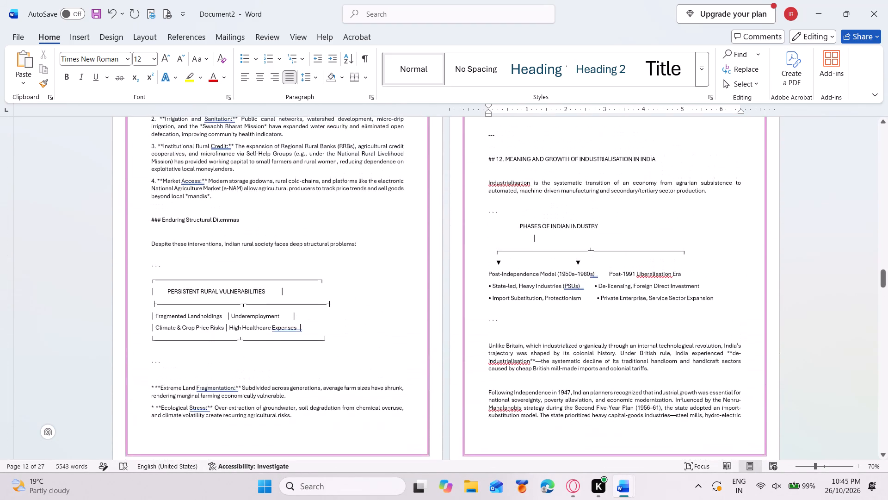
scroll(456, 321, up, 1)
click(492, 249)
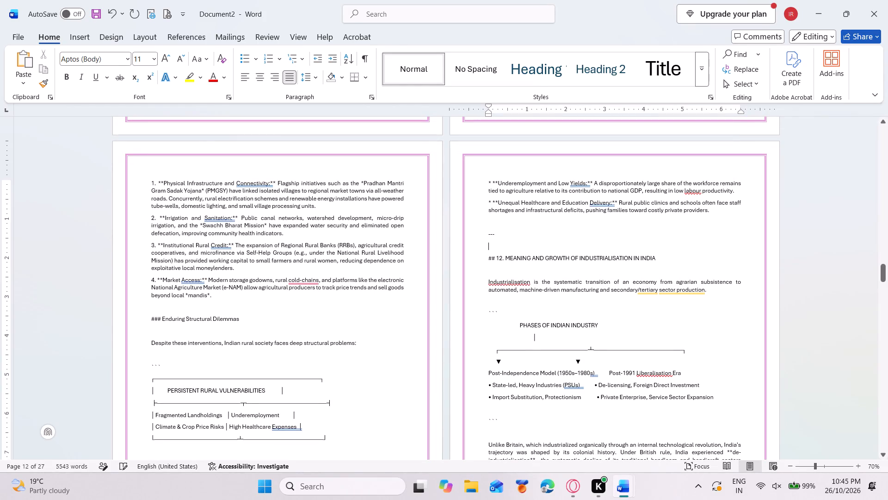
key(ctrl+v)
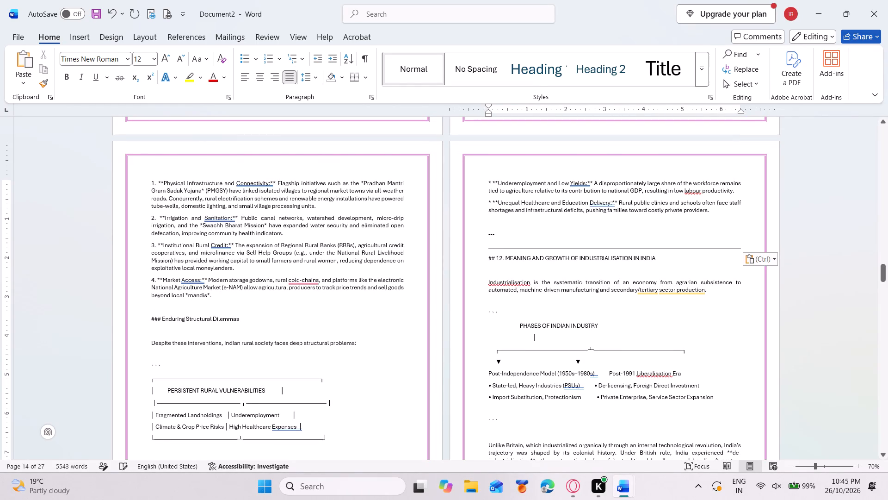
Paste the divider line into the empty paragraph above the "## 13. MAJOR CHANGES CAUSED BY INDUSTRIALISATION" heading.
scroll(451, 269, down, 3)
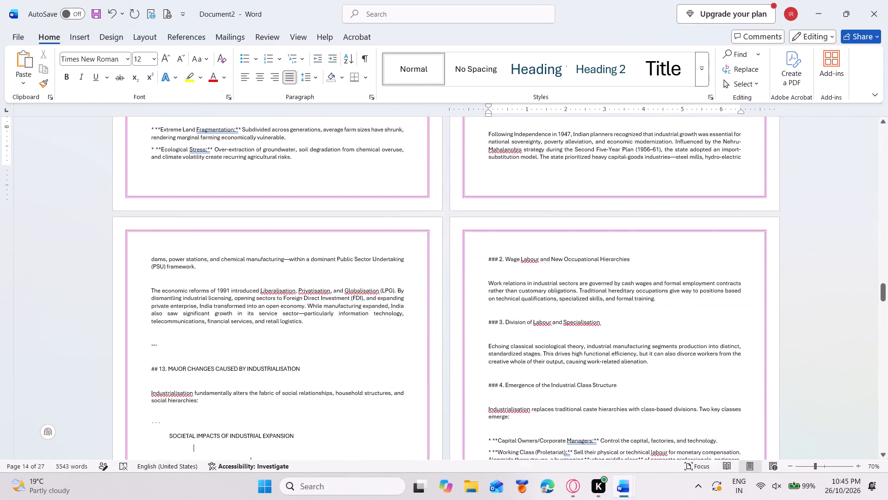
scroll(451, 269, down, 1)
scroll(451, 269, up, 1)
click(157, 380)
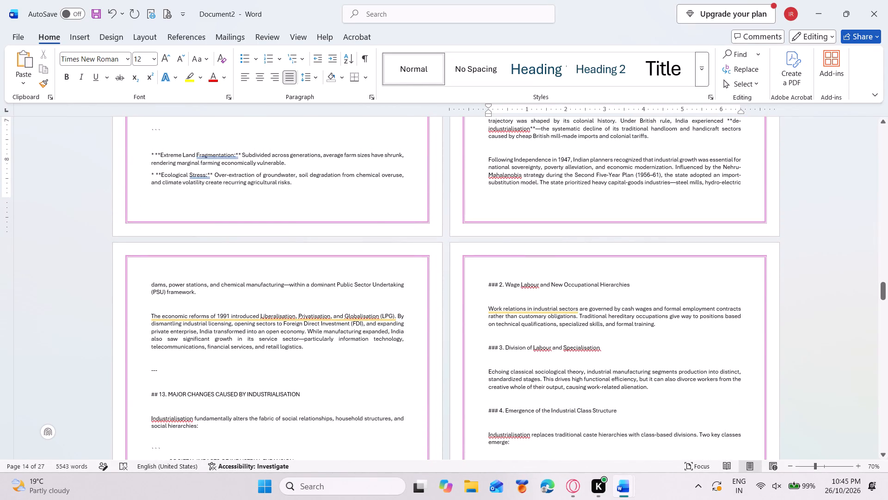
key(ctrl+v)
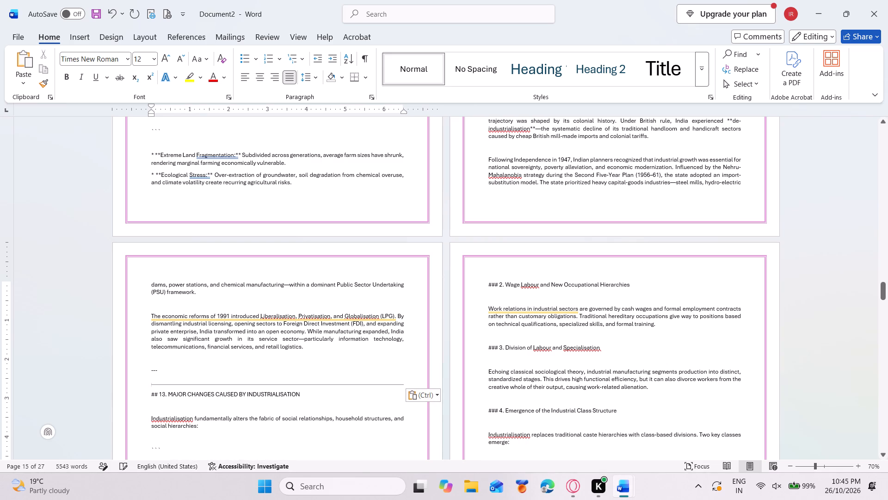
click(442, 365)
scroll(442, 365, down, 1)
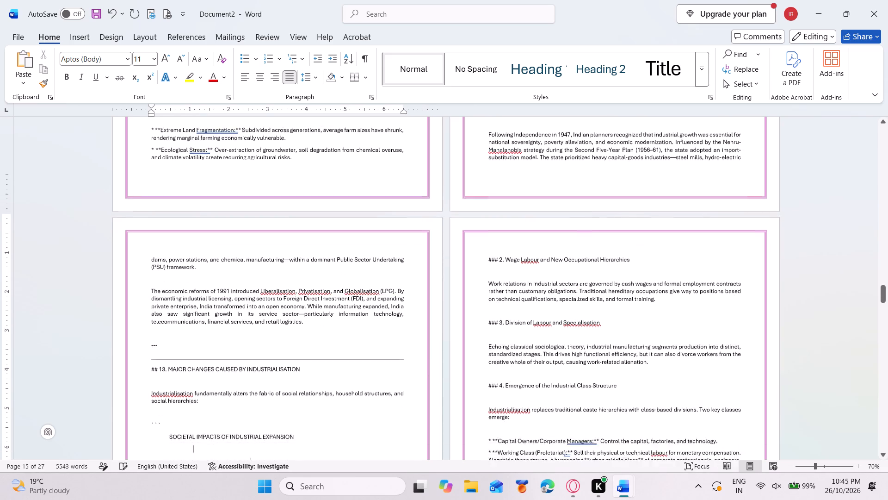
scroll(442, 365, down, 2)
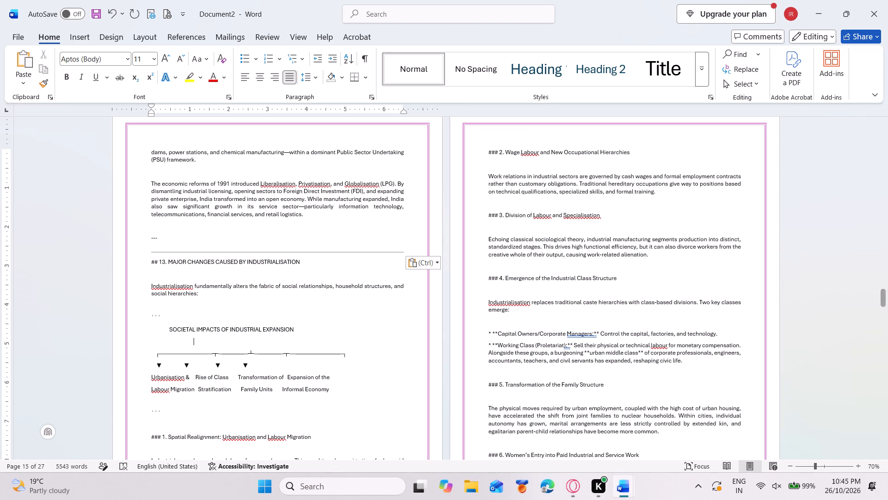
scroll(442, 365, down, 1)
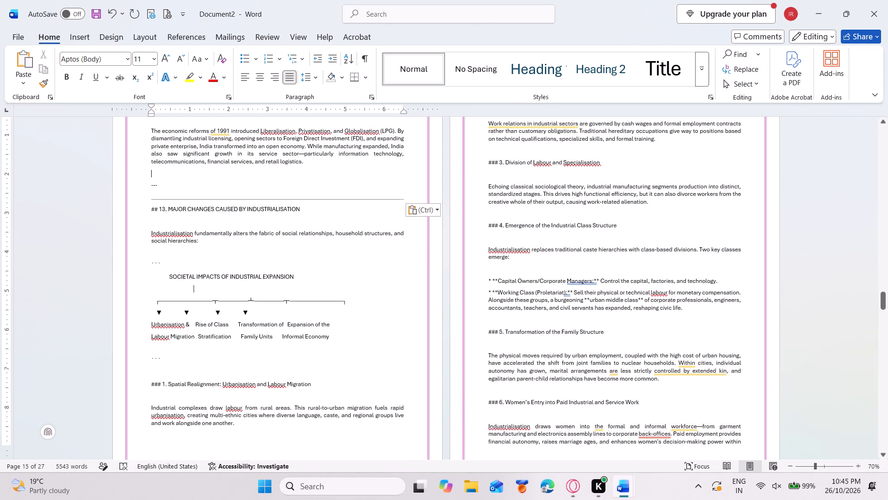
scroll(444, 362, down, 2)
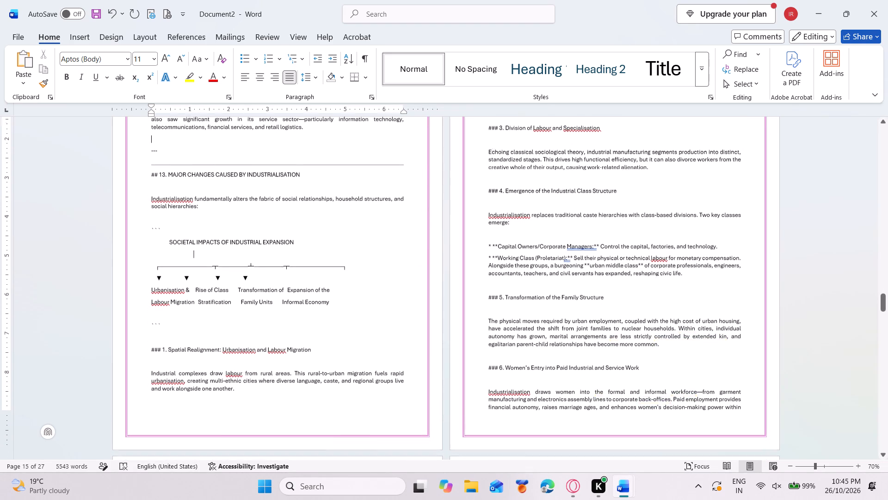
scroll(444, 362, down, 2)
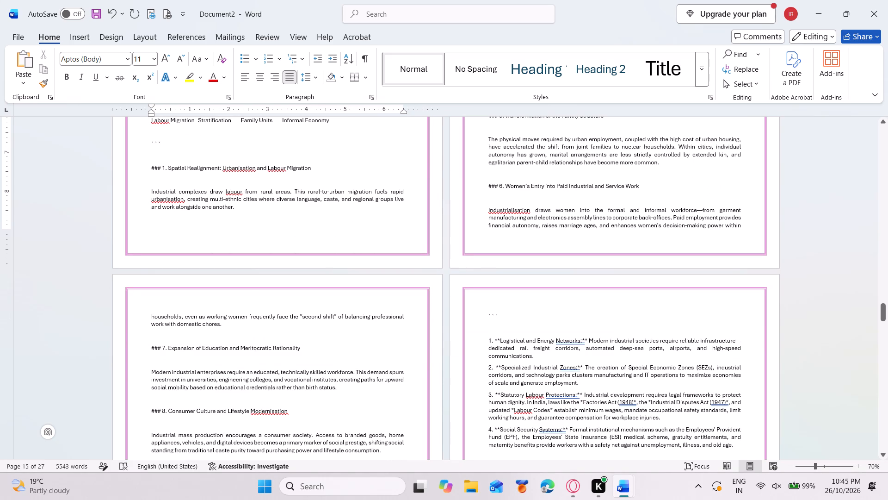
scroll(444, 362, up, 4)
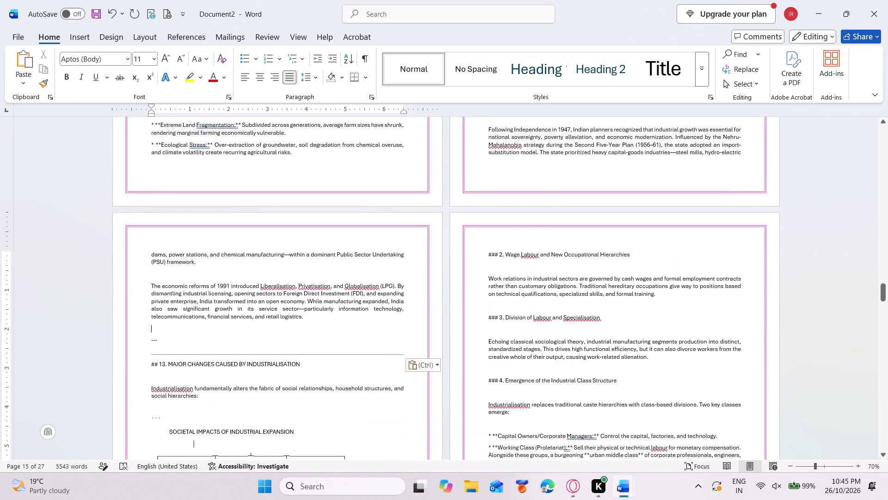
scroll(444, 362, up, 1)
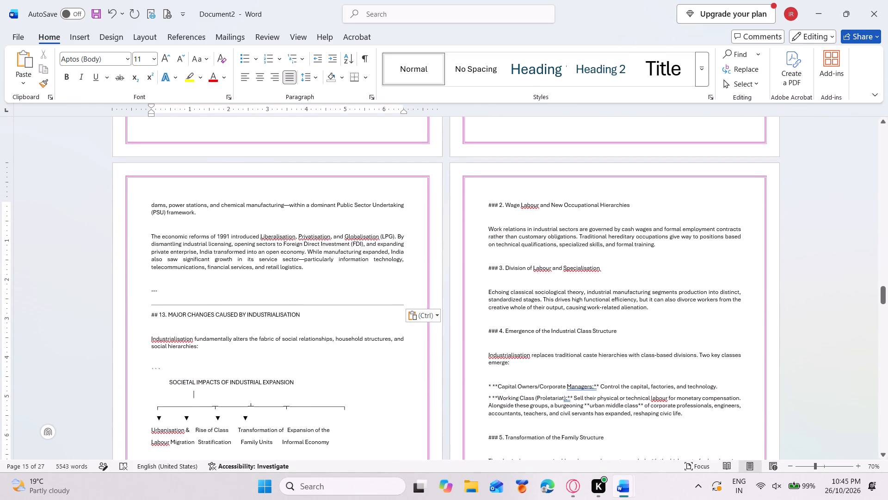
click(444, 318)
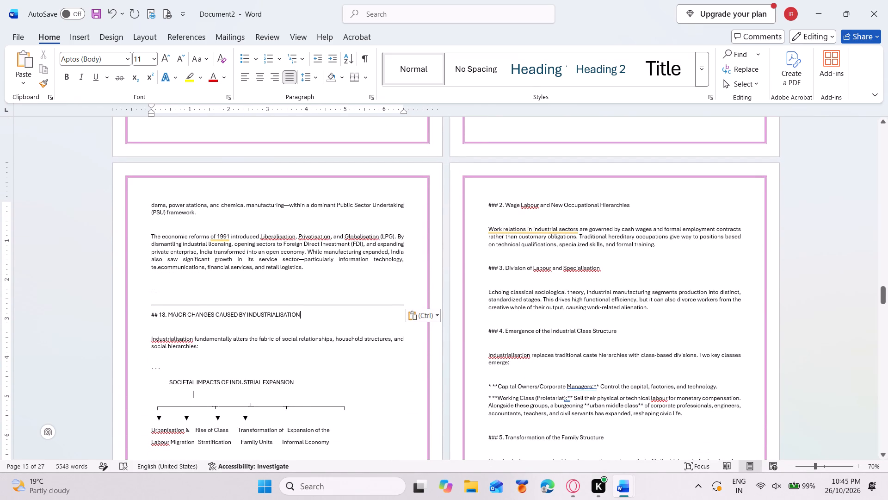
Paste the divider line into the empty paragraph above the "## 14. DEVELOPMENT IN INDUSTRIAL SOCIETY" heading.
scroll(444, 318, down, 3)
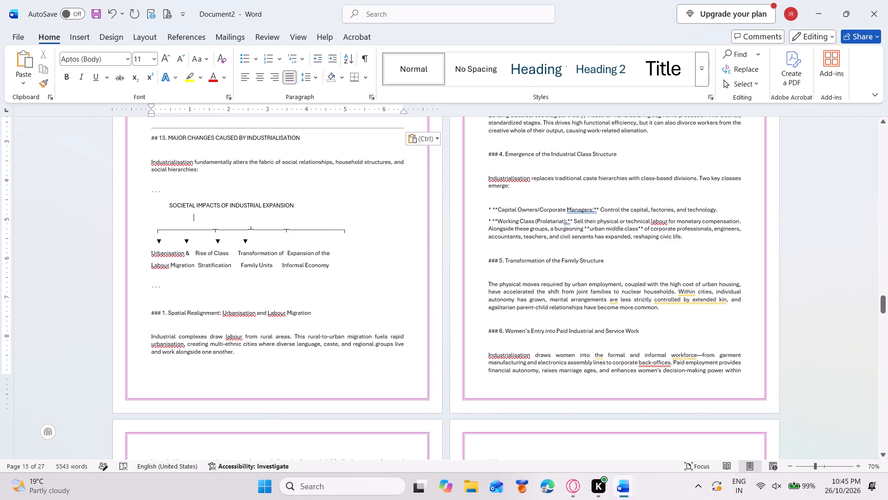
scroll(444, 318, down, 2)
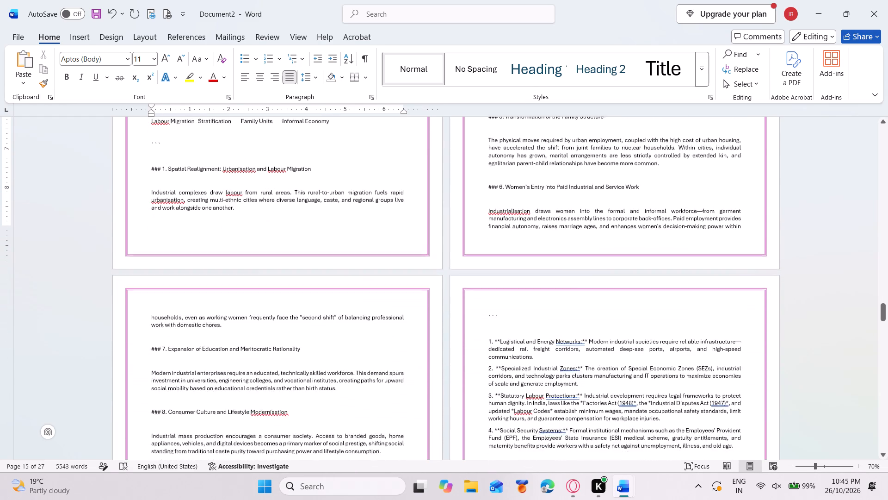
scroll(444, 318, down, 2)
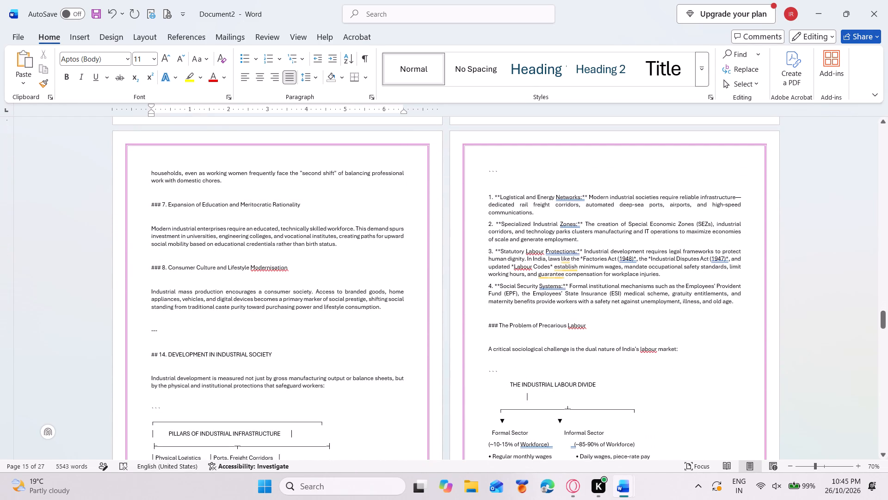
click(158, 337)
click(155, 338)
click(154, 339)
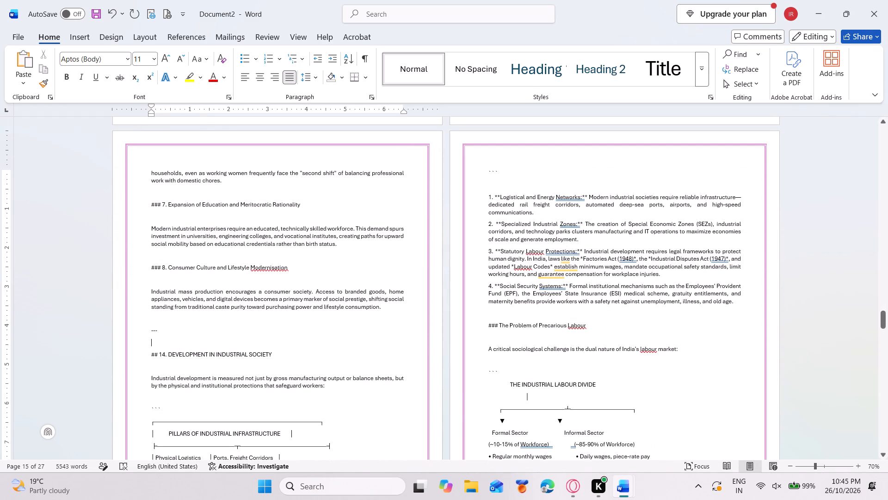
key(ctrl+v)
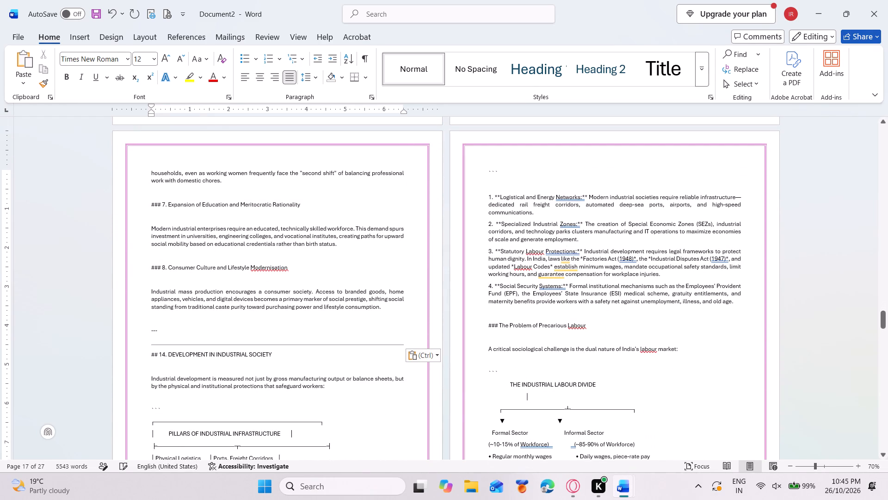
click(446, 293)
Paste the divider line into the empty paragraph above the "## 15. RURAL SOCIETY AND INDUSTRIAL SOCIETY: A COMPARISON" heading.
scroll(446, 293, down, 1)
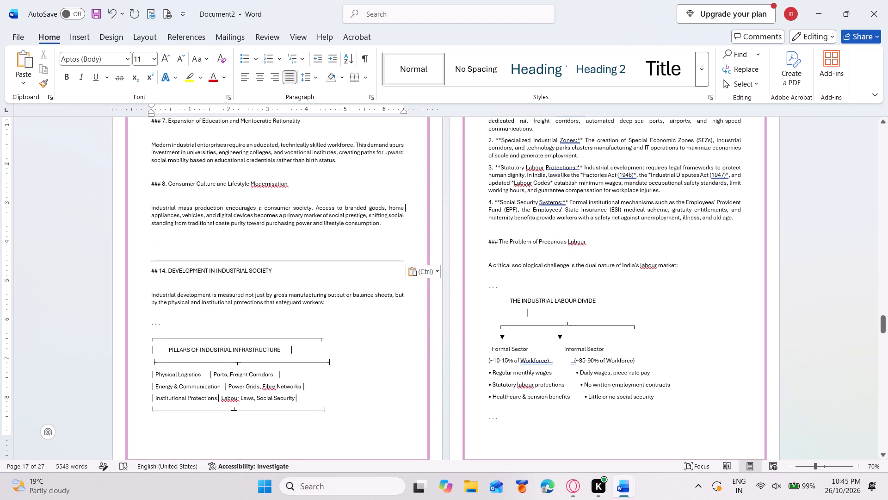
scroll(446, 293, down, 5)
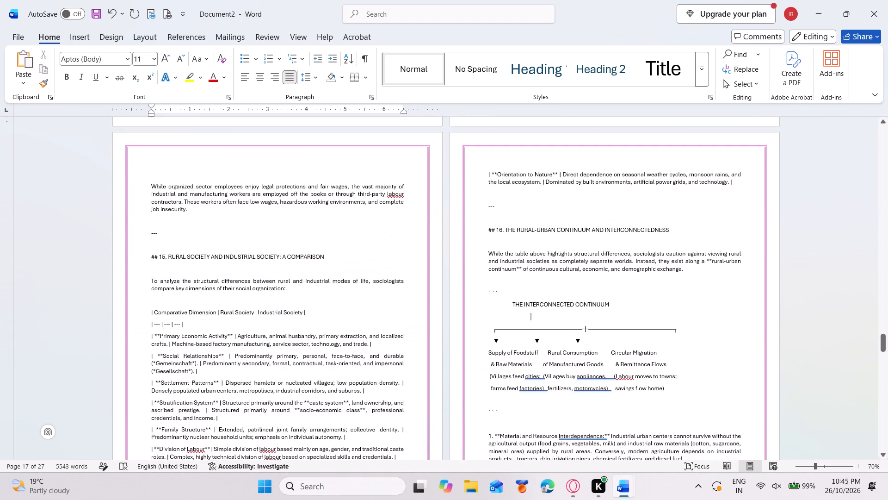
drag(160, 249, 153, 245)
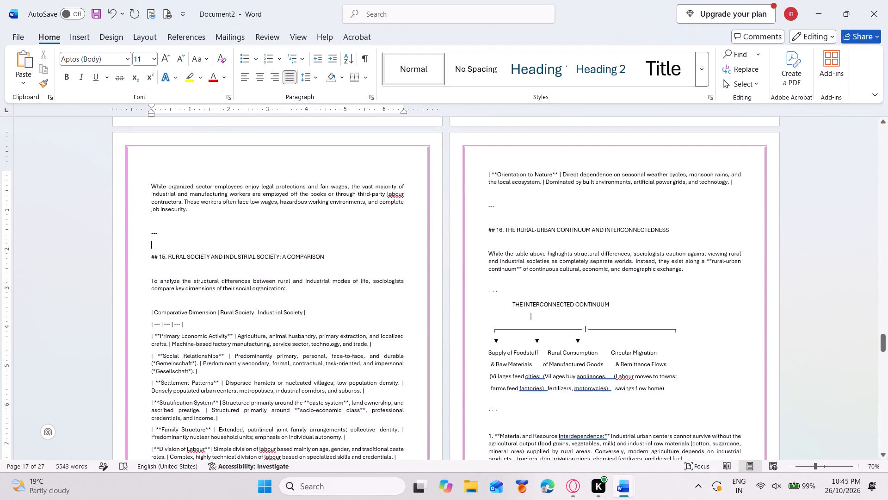
key(ctrl+v)
click(153, 245)
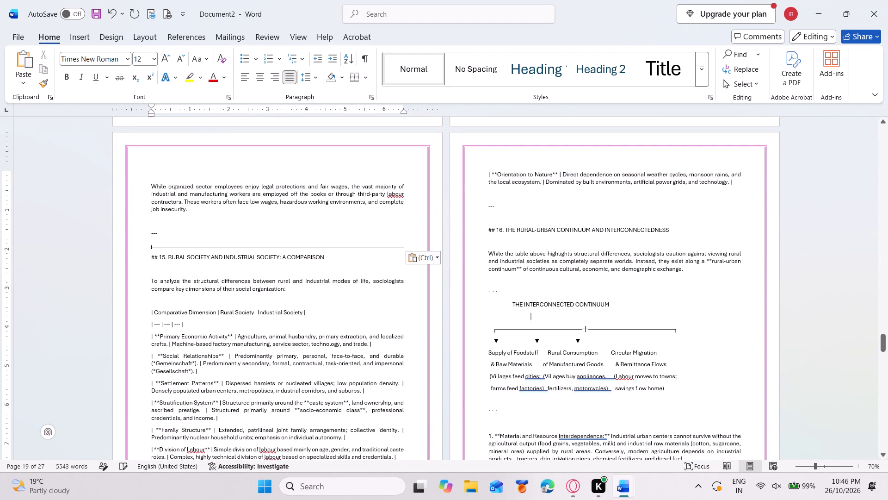
Paste the divider line into the empty paragraph above the "## 16. THE RURAL-URBAN CONTINUUM AND INTERCONNECTEDNESS" heading.
click(491, 222)
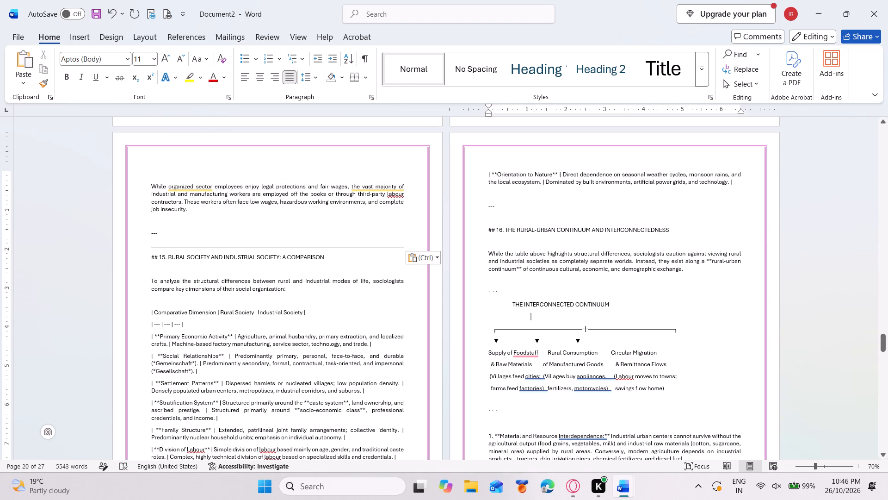
key(ctrl+v)
Paste the divider line into the empty paragraph above the "## 17. IMPACT OF GLOBALISATION AND TECHNOLOGY" heading.
scroll(465, 232, down, 1)
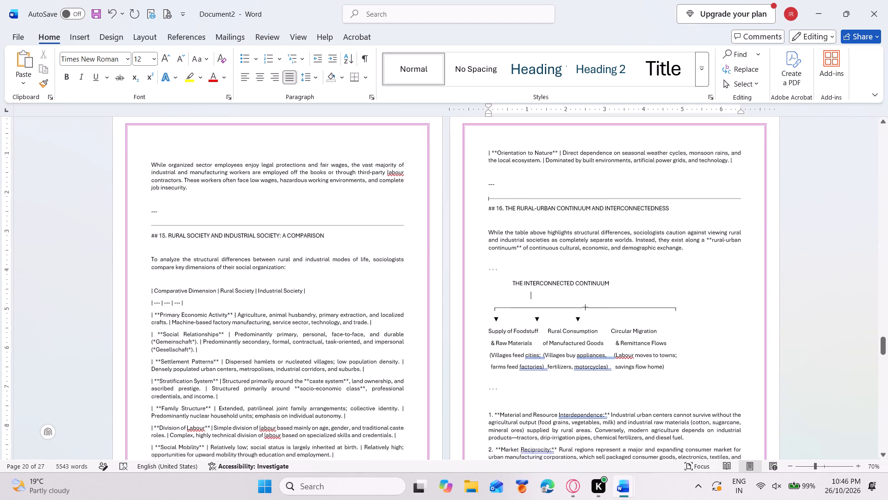
scroll(465, 232, down, 4)
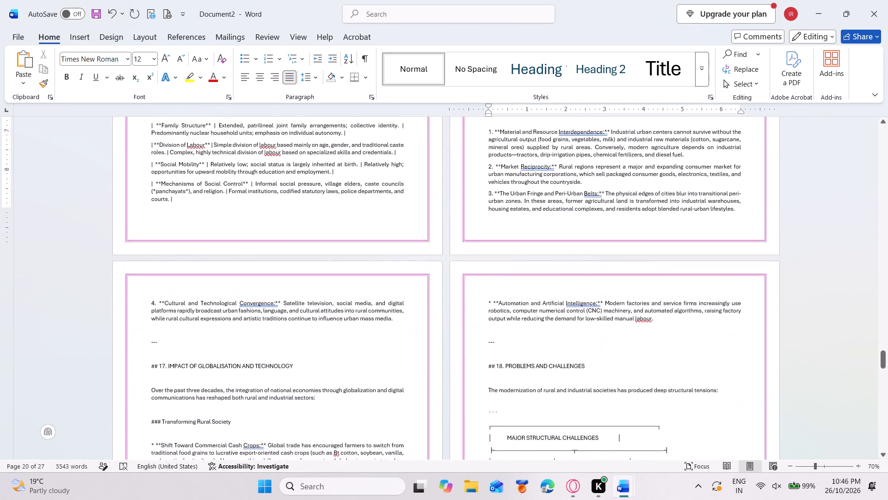
scroll(465, 232, down, 1)
click(182, 250)
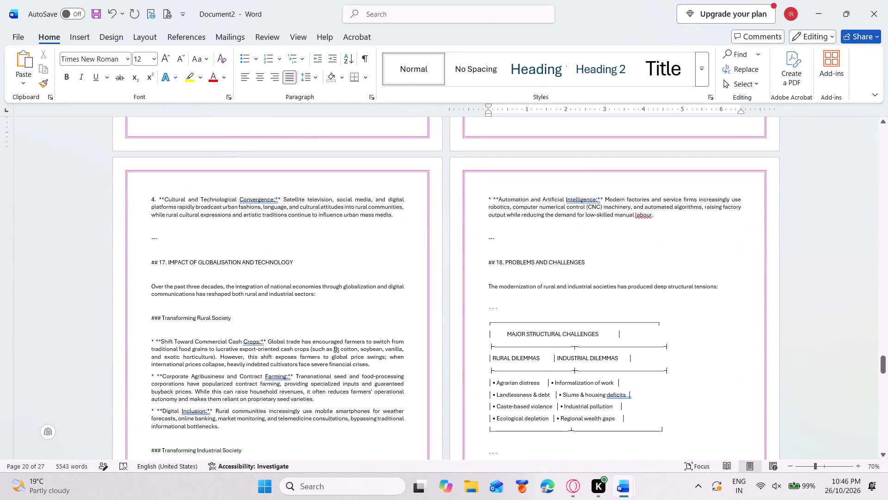
key(ctrl+v)
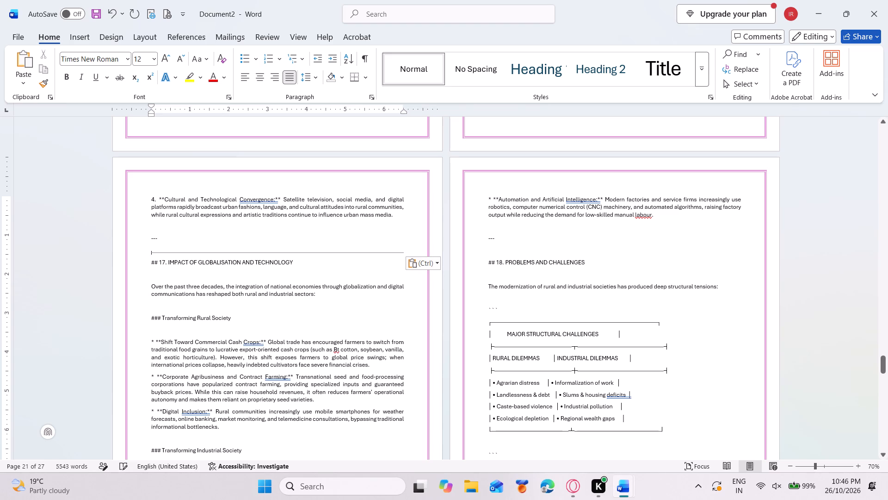
Paste the divider line into the empty paragraph above the "## 18. PROBLEMS AND CHALLENGES" heading.
click(490, 249)
key(ctrl+v)
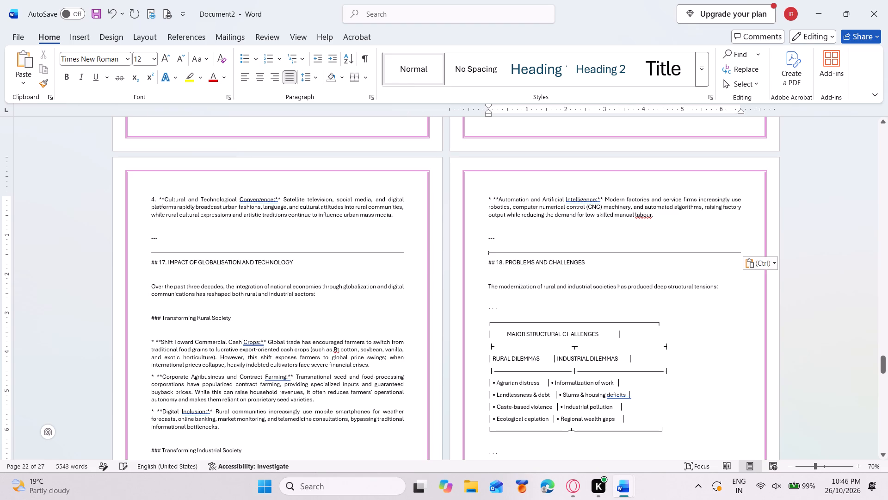
Paste the divider line into the empty paragraph above the next numbered section heading following section 18.
scroll(457, 266, down, 2)
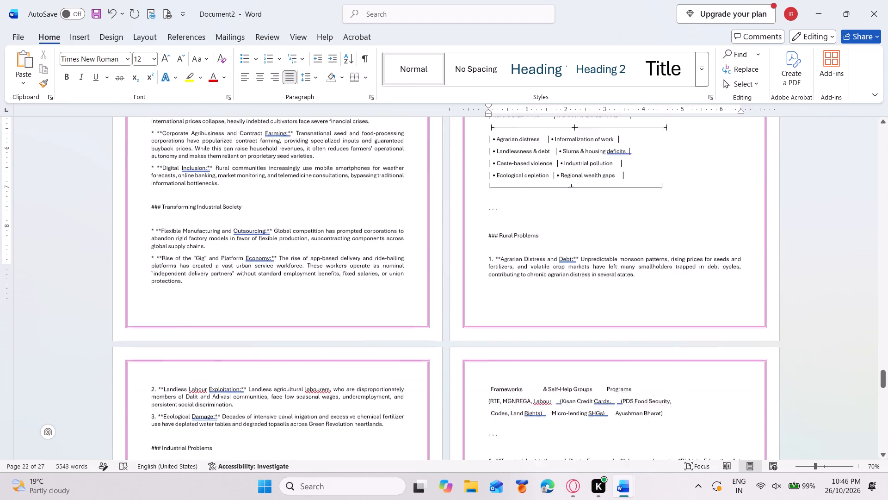
scroll(457, 266, down, 1)
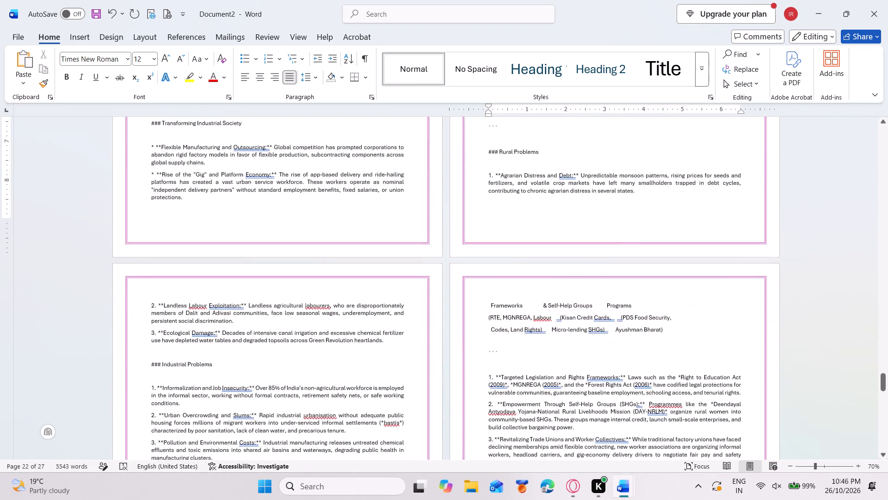
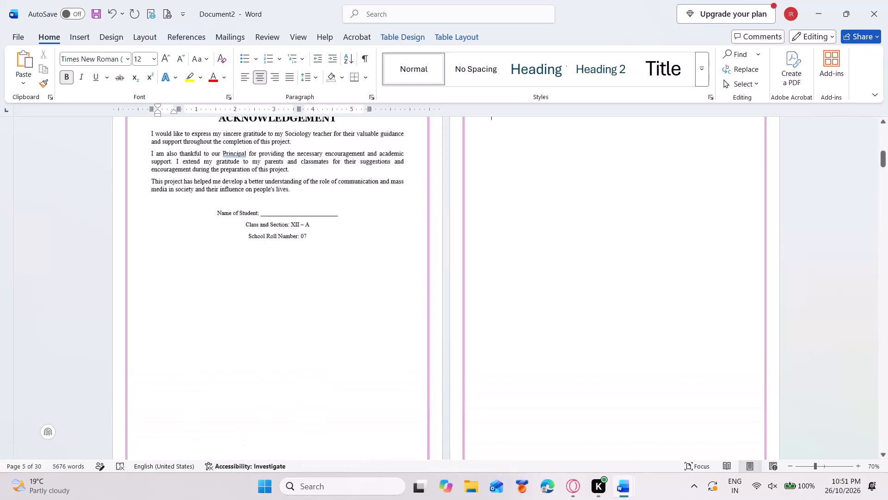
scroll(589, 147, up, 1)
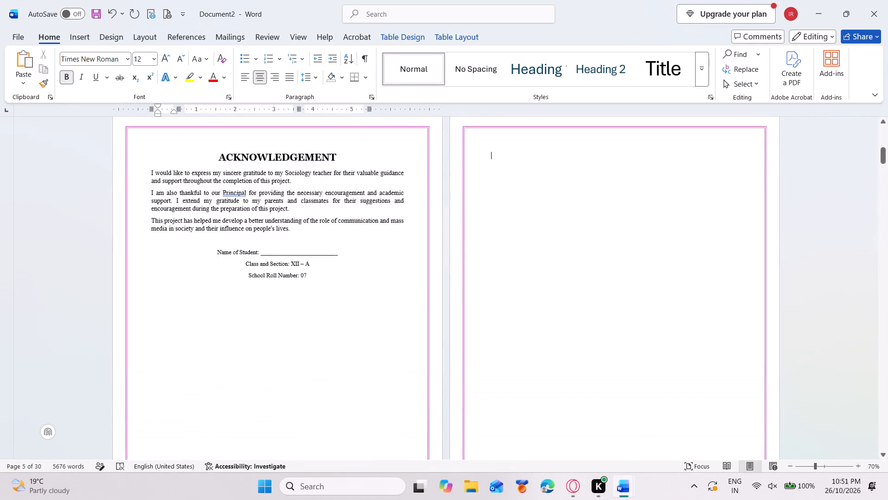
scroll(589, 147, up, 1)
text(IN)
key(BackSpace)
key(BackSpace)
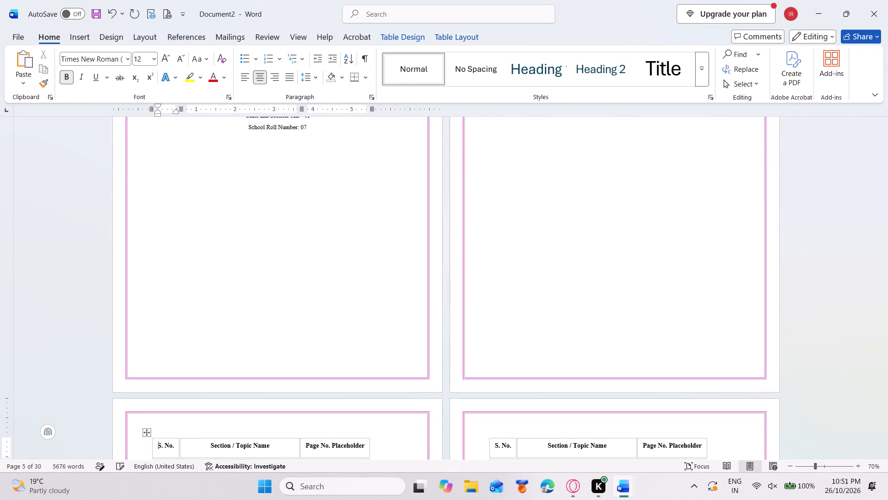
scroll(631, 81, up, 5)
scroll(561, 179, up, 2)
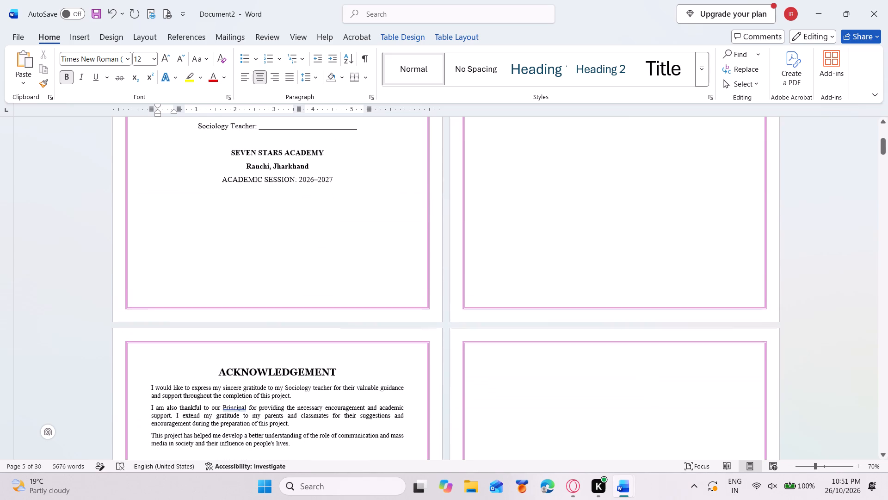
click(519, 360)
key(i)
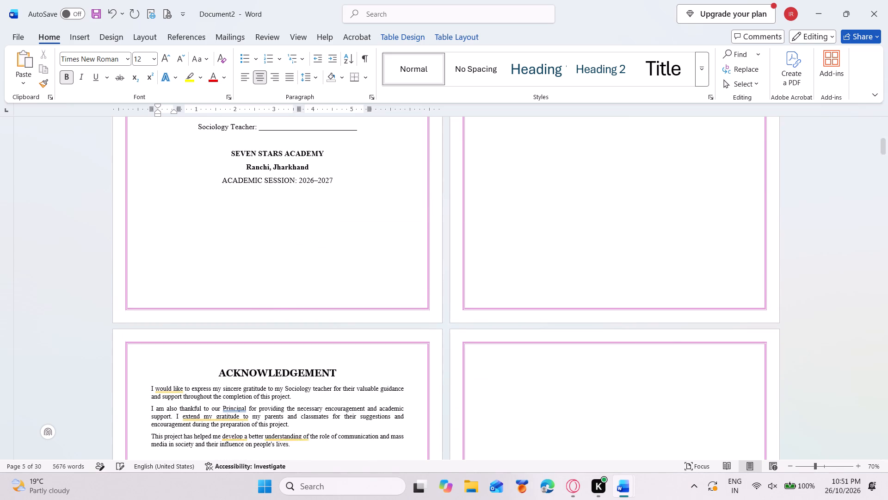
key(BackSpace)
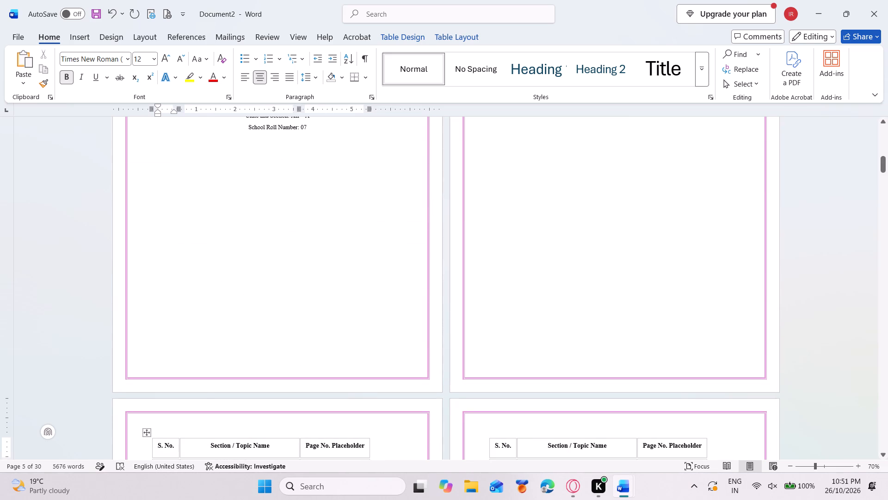
Enter the heading INDEX on the blank page following the Acknowledgement page.
click(789, 304)
scroll(789, 304, up, 2)
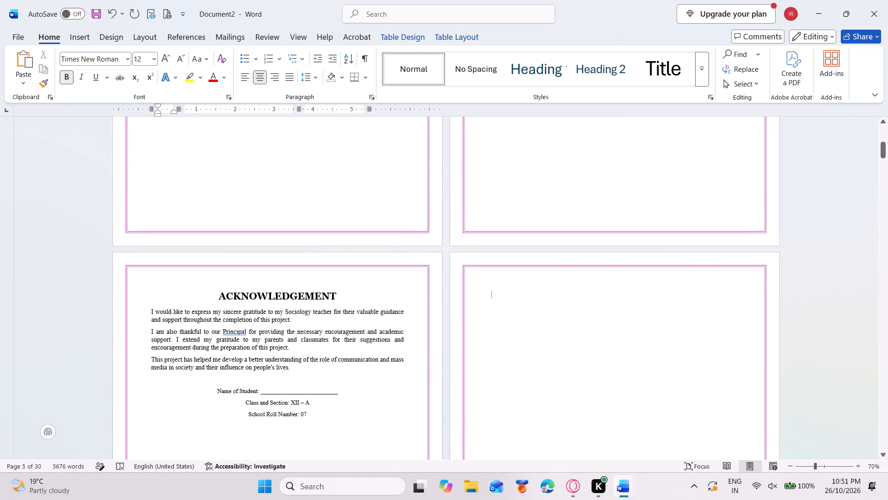
click(617, 280)
click(509, 295)
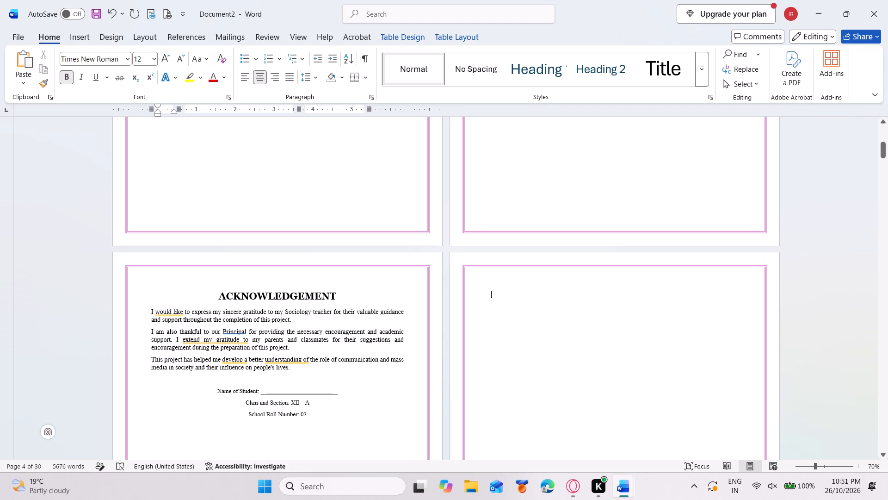
click(327, 425)
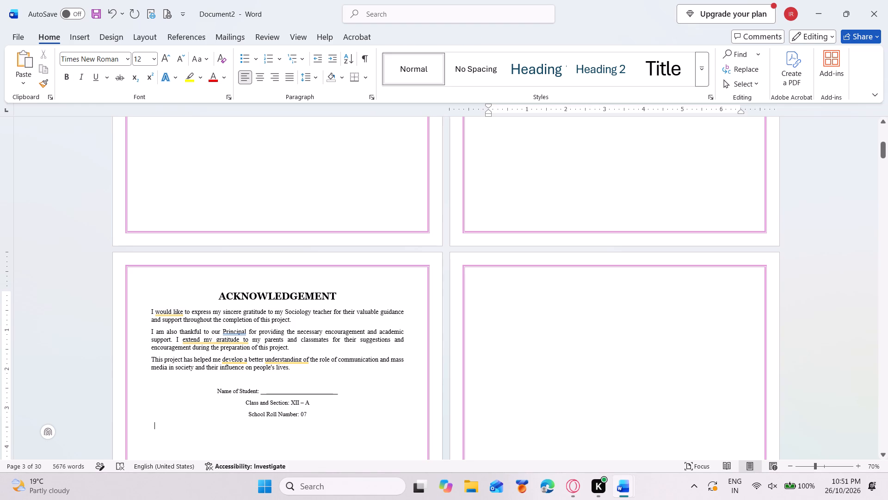
text(INDI)
key(BackSpace)
key(e)
key(shift+BackSpace)
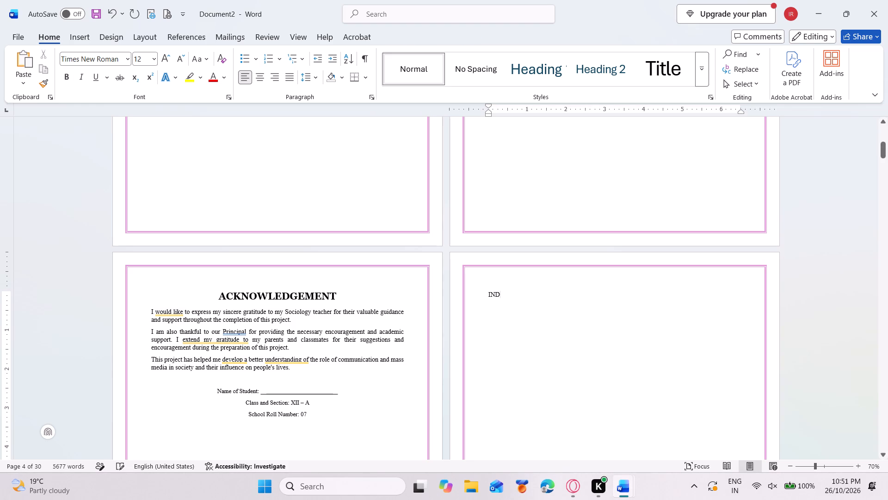
key(shift+e)
key(shift+x)
Format the INDEX heading as centred, bold, 18 pt text.
drag(505, 296, 485, 296)
click(507, 294)
drag(507, 294, 488, 295)
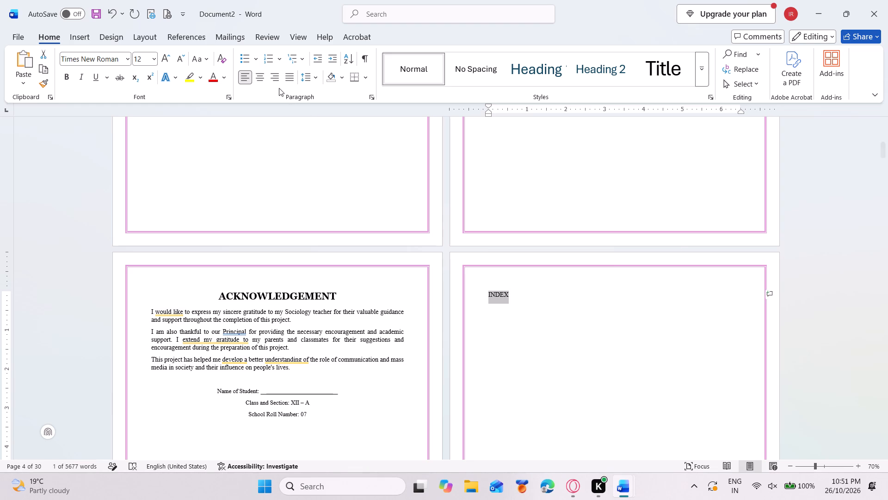
click(257, 79)
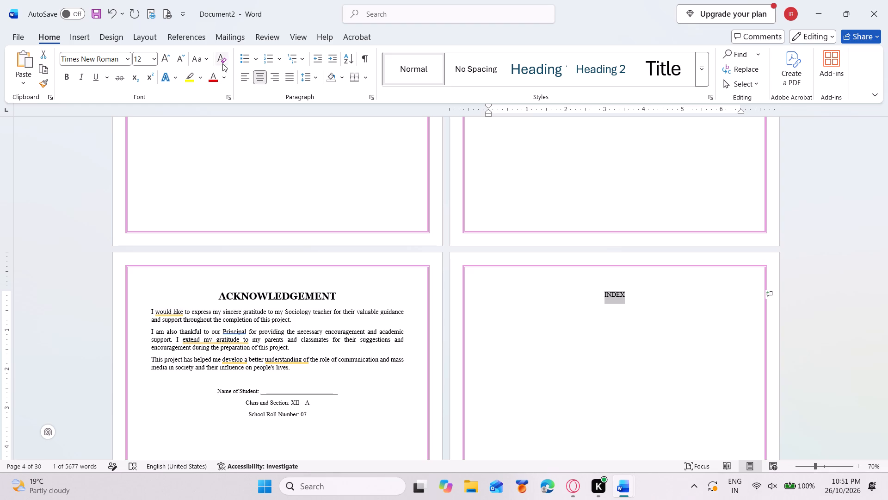
click(153, 59)
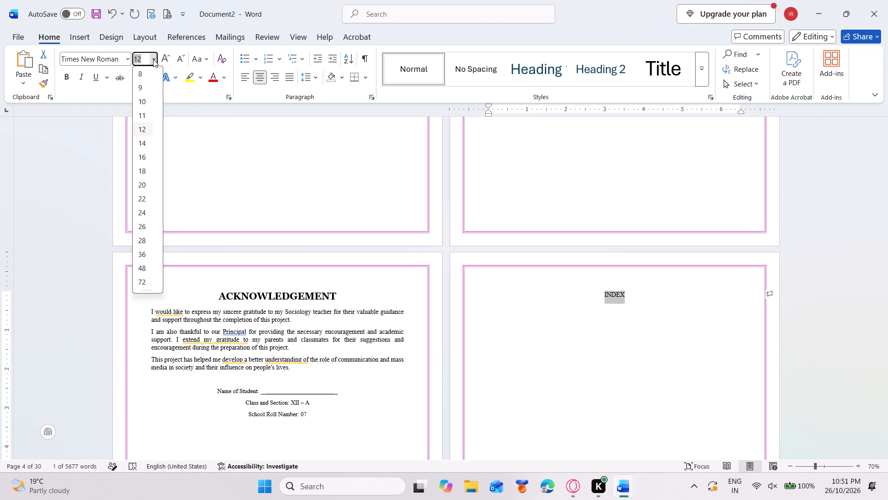
click(144, 176)
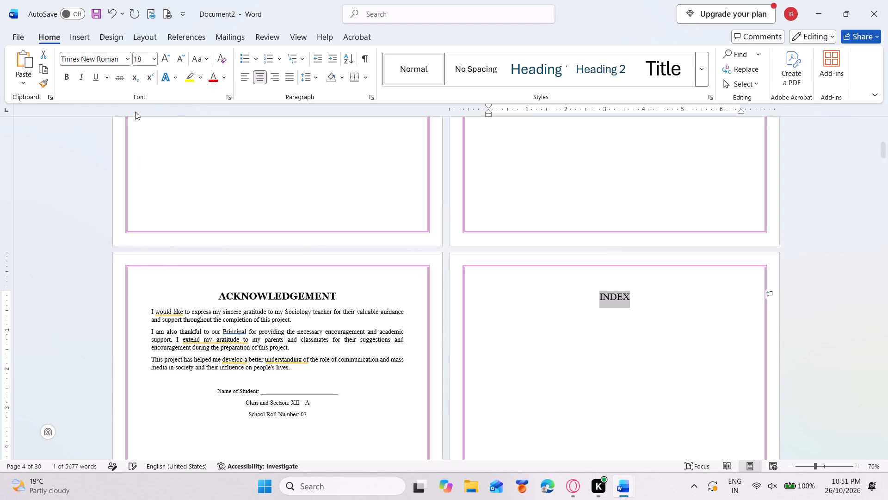
click(67, 73)
click(87, 150)
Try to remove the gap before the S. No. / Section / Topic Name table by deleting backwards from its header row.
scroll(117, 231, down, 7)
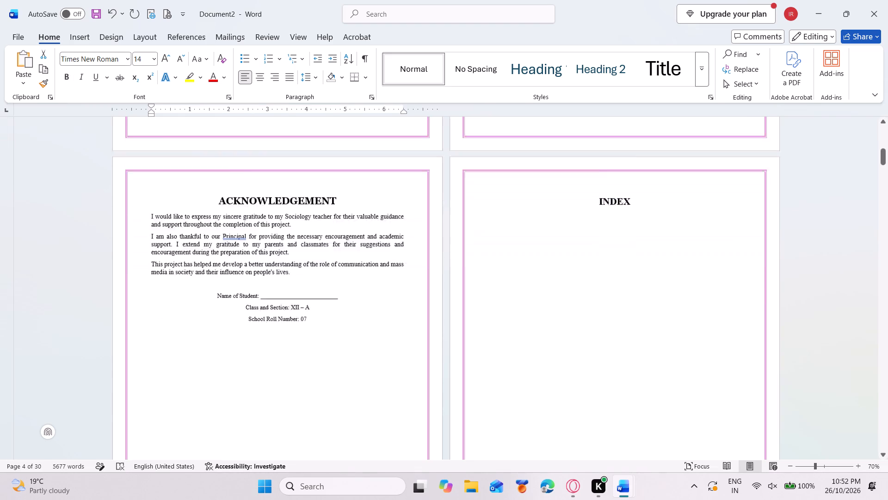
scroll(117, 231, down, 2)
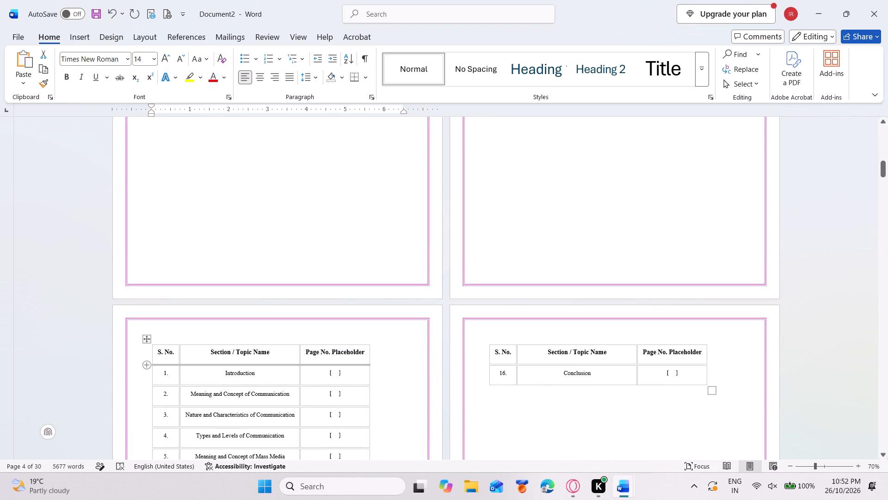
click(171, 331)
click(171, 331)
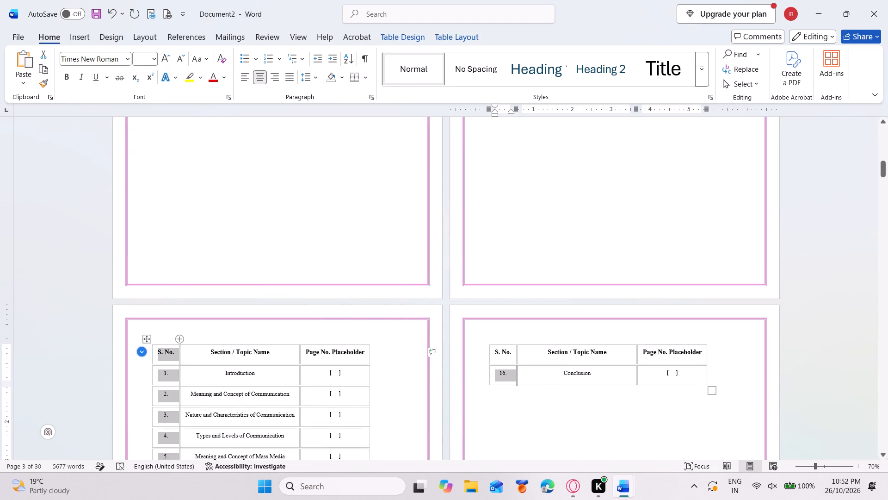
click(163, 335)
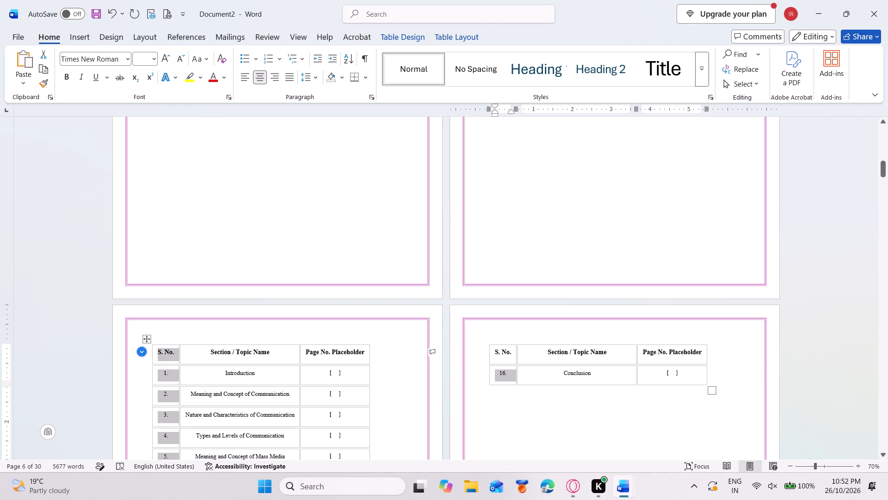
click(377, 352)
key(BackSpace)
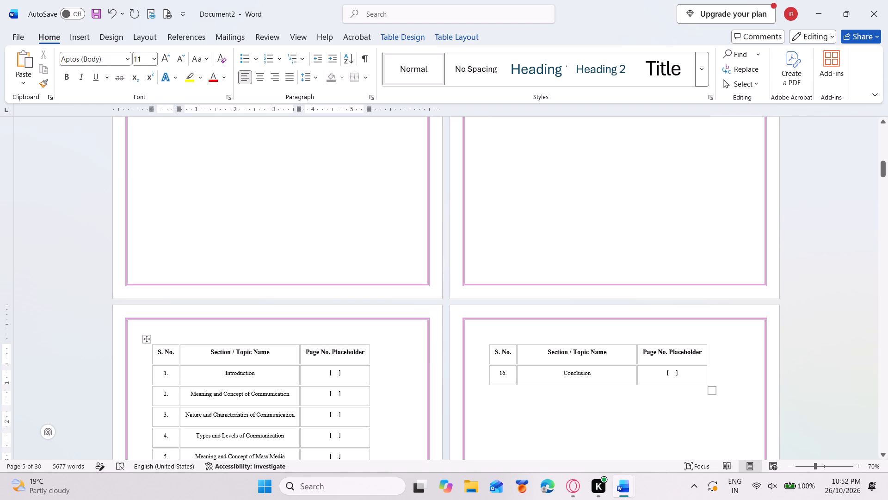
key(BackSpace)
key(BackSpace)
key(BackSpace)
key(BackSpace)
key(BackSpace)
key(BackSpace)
Move the whole index table from its own page up onto the page after the Acknowledgement.
scroll(509, 262, up, 1)
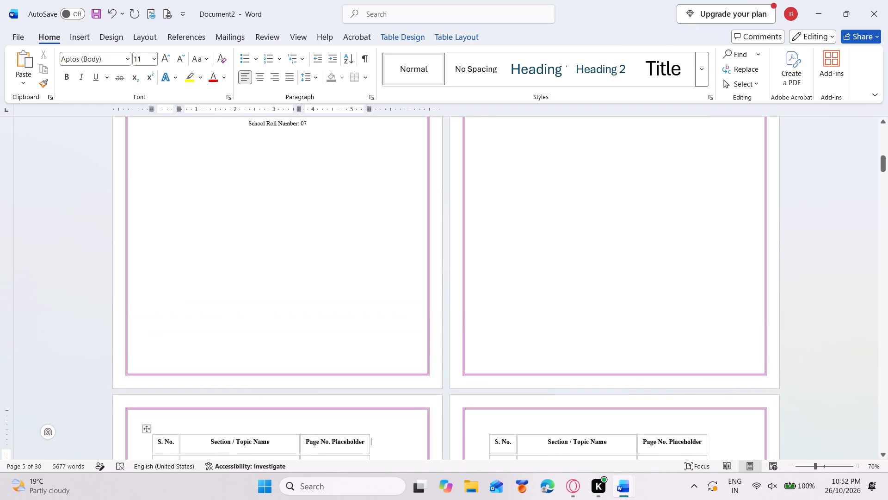
scroll(509, 262, up, 2)
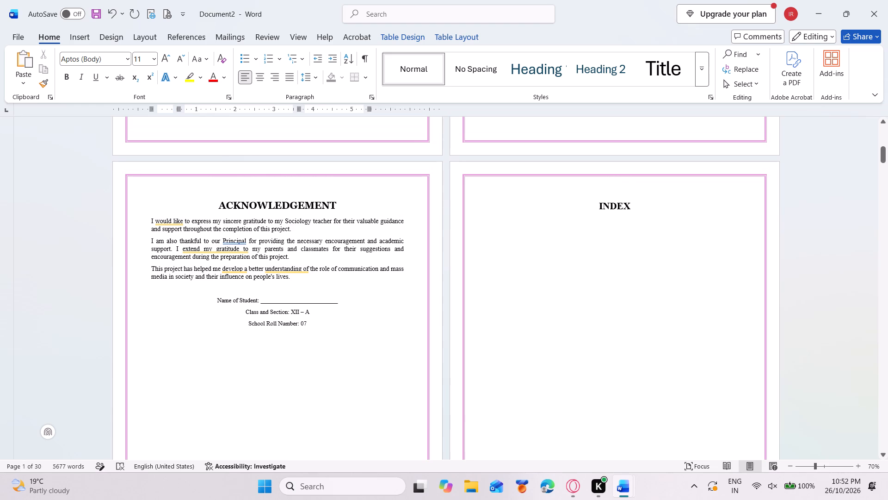
scroll(396, 347, down, 4)
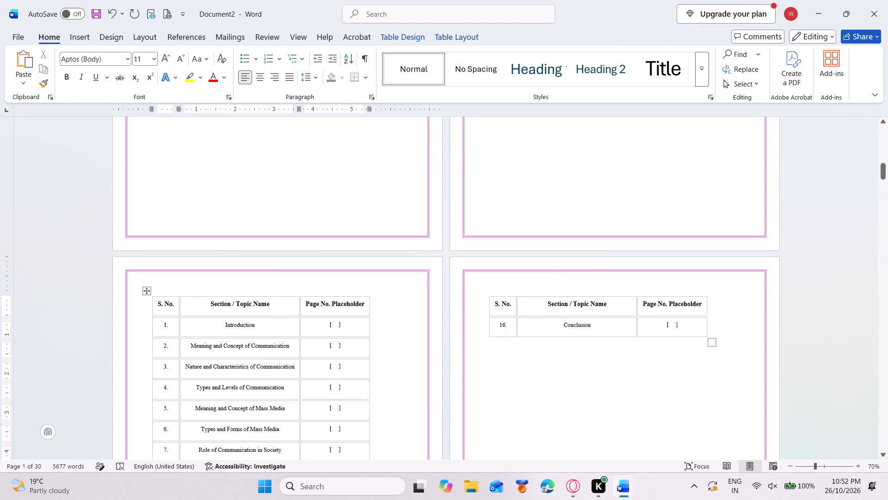
click(220, 290)
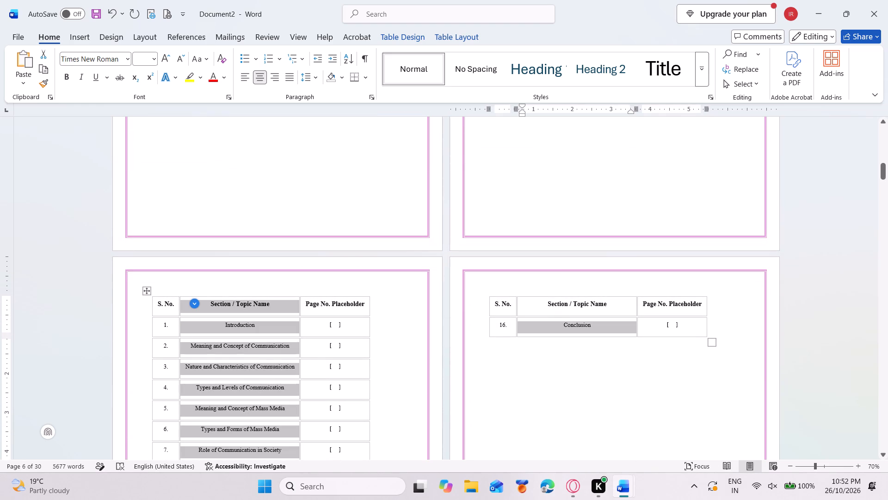
drag(146, 293, 229, 264)
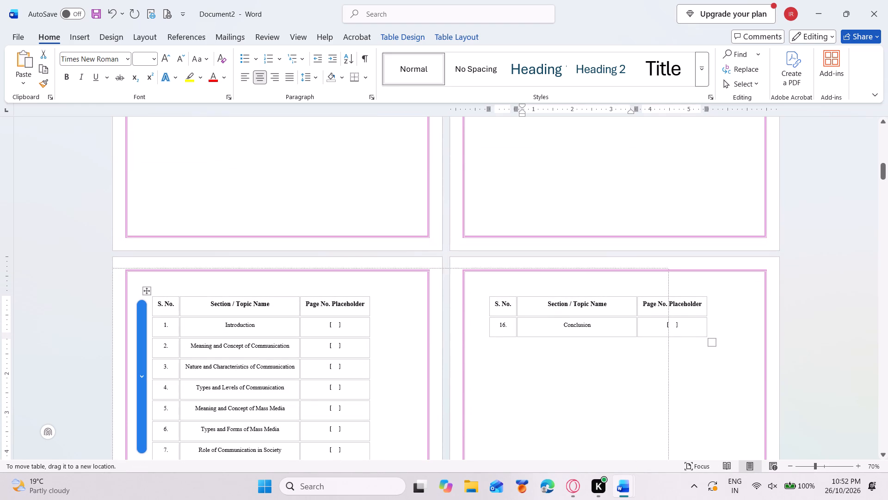
drag(229, 264, 563, 163)
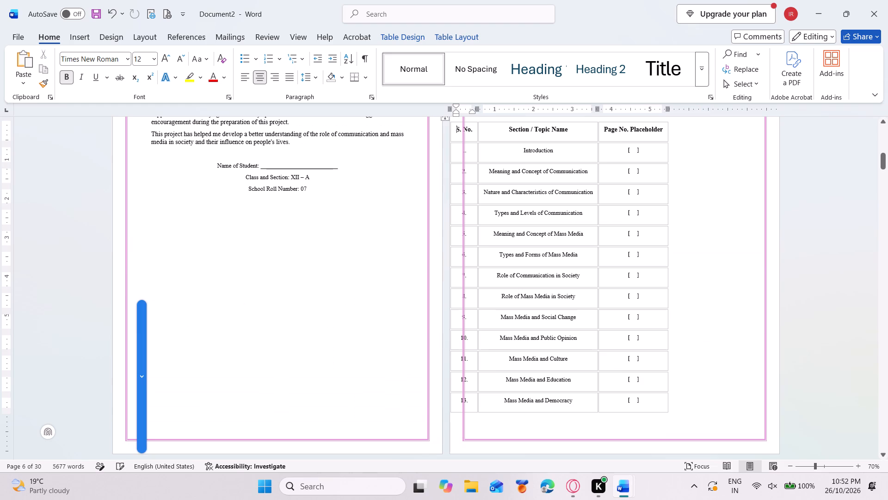
Copy the INDEX heading beside the table's final rows 14 to 16 and delete it from that spot.
scroll(416, 204, up, 7)
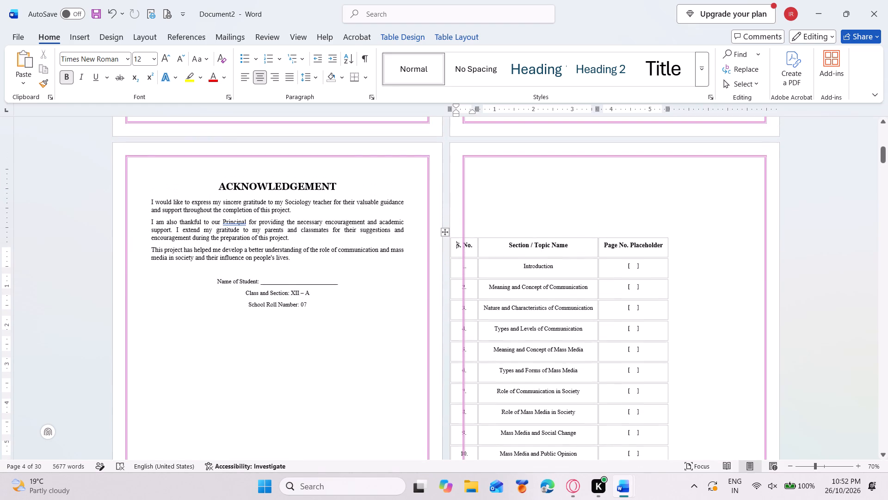
scroll(416, 204, up, 15)
scroll(416, 204, down, 7)
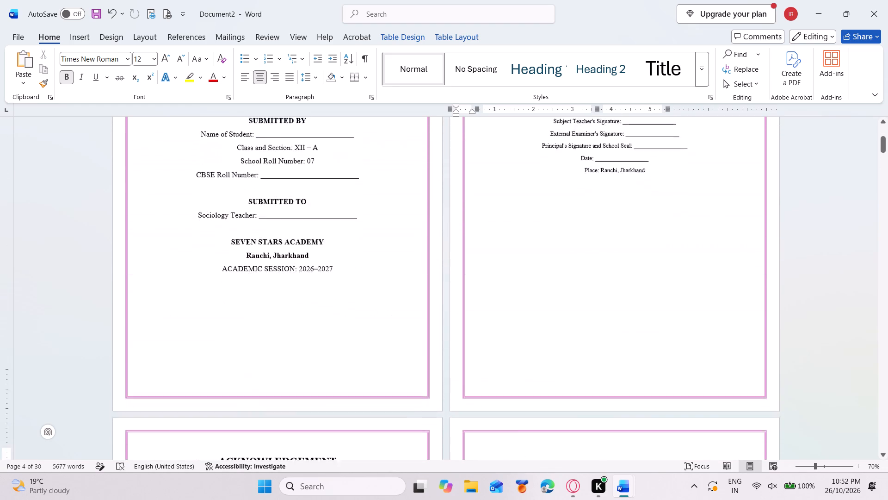
scroll(416, 204, down, 20)
scroll(416, 204, down, 7)
scroll(416, 204, up, 6)
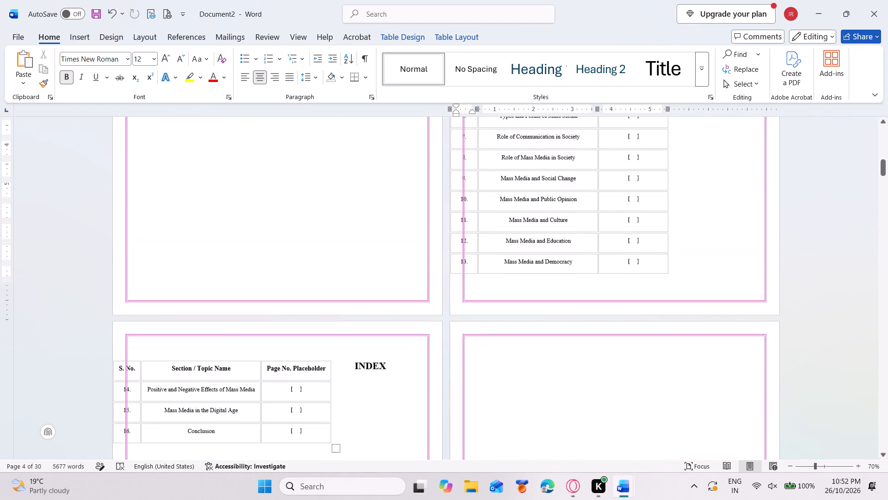
drag(392, 372, 359, 373)
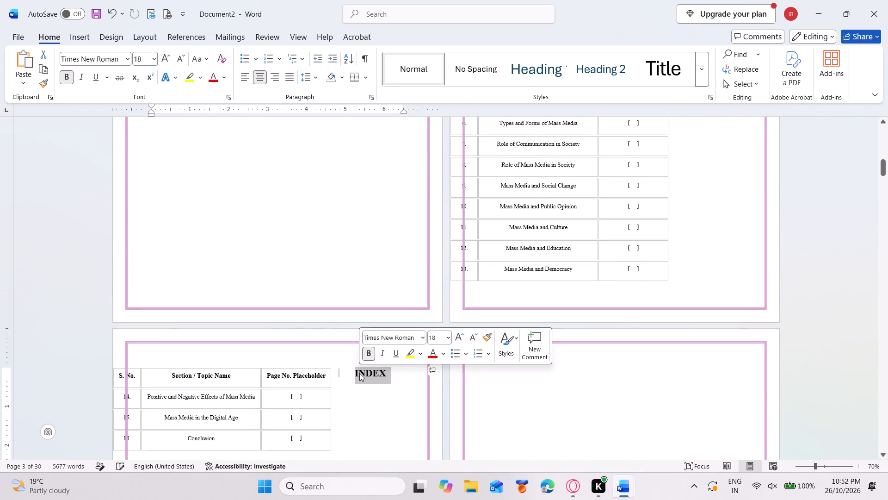
key(ctrl+c)
key(BackSpace)
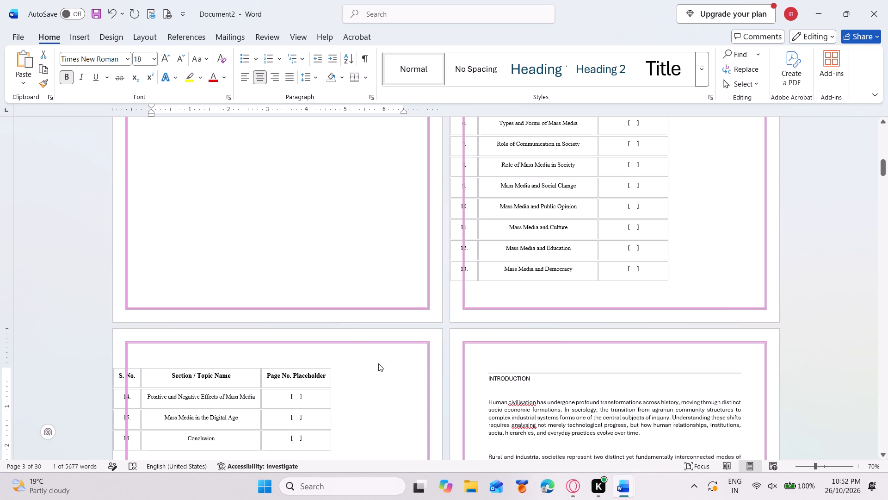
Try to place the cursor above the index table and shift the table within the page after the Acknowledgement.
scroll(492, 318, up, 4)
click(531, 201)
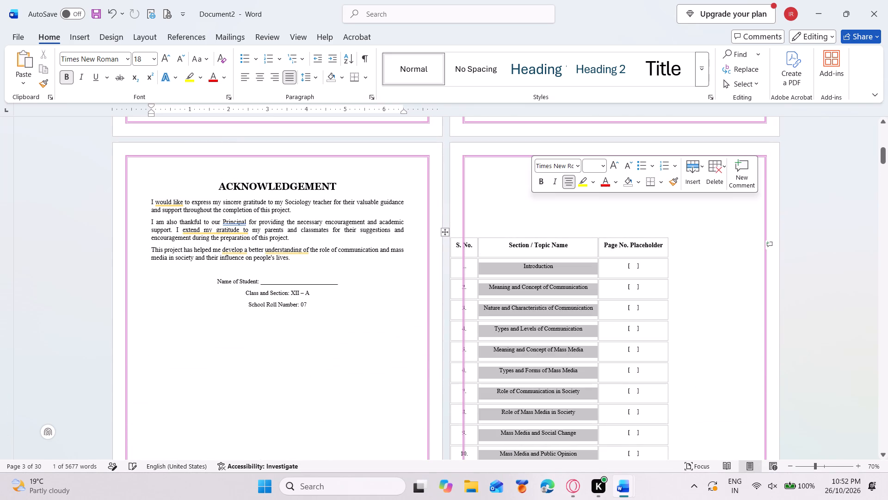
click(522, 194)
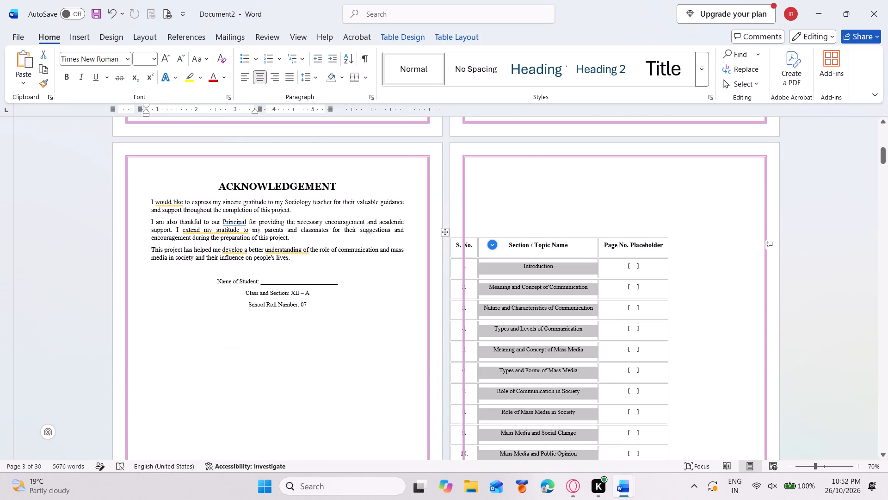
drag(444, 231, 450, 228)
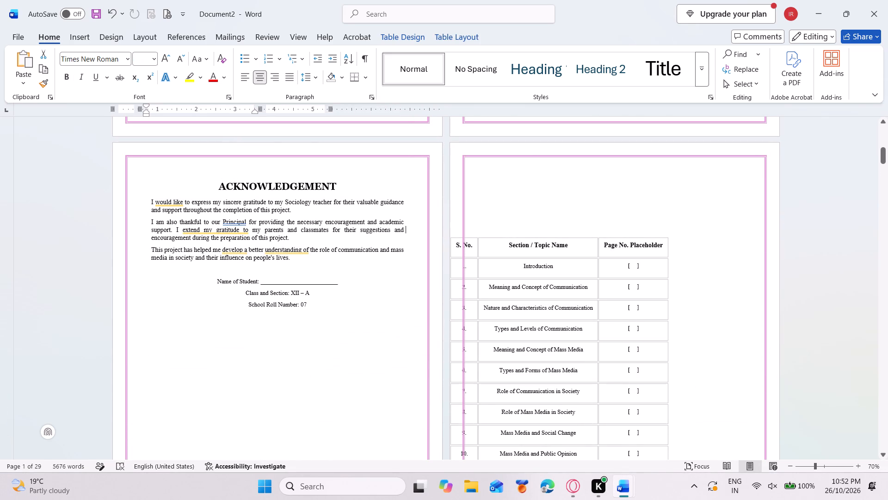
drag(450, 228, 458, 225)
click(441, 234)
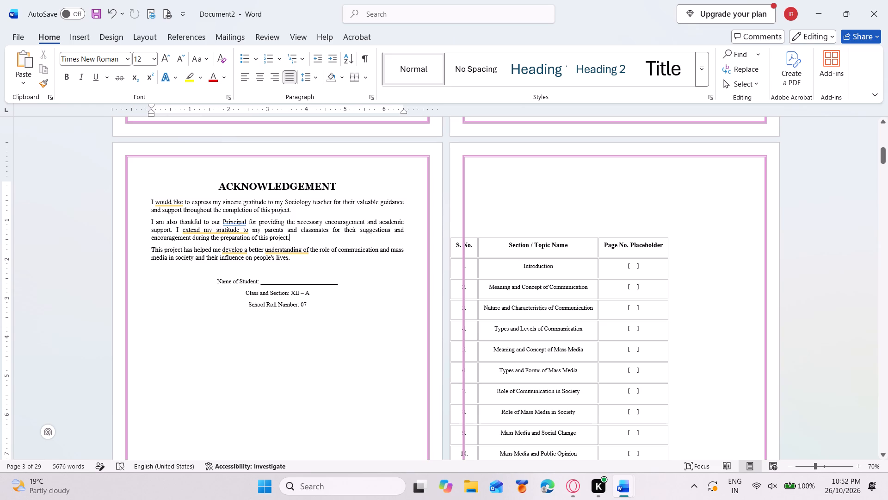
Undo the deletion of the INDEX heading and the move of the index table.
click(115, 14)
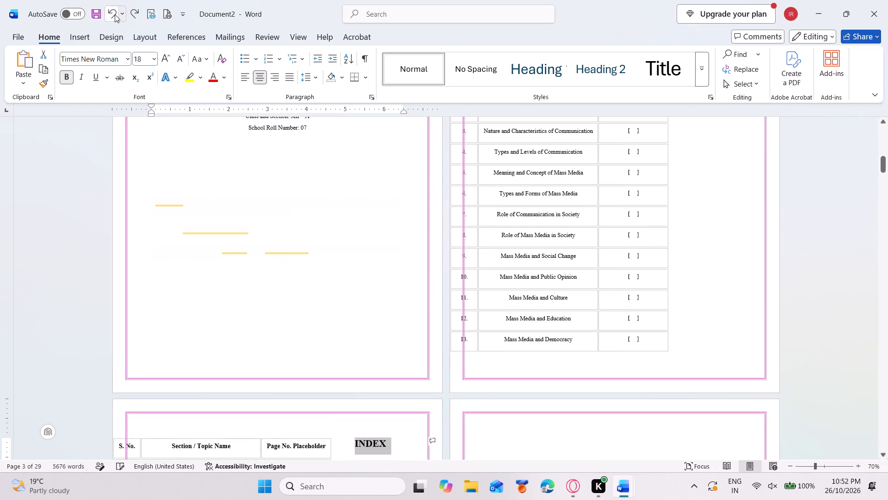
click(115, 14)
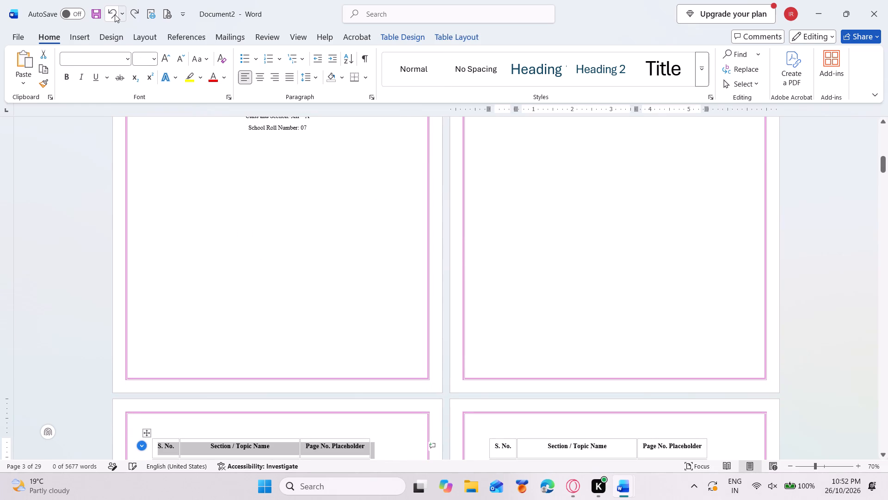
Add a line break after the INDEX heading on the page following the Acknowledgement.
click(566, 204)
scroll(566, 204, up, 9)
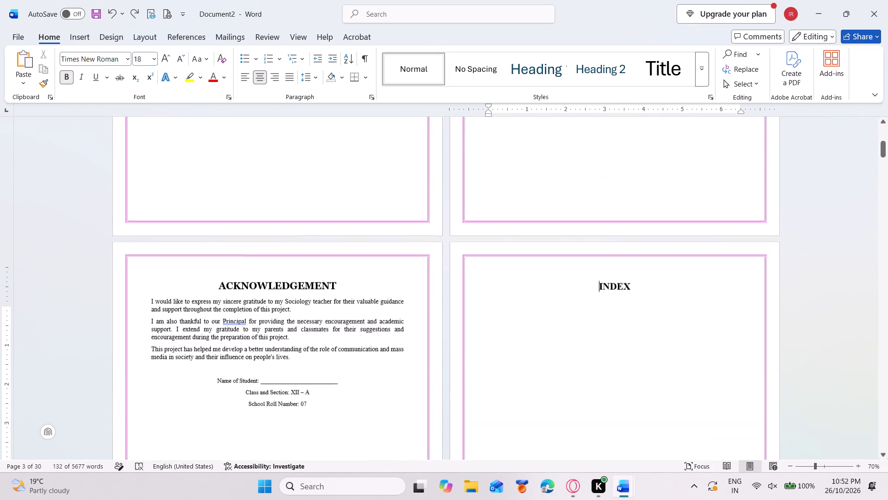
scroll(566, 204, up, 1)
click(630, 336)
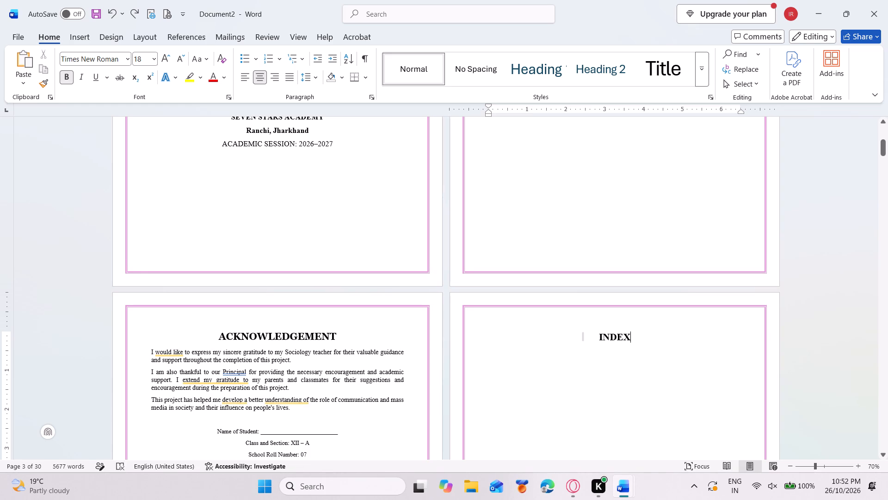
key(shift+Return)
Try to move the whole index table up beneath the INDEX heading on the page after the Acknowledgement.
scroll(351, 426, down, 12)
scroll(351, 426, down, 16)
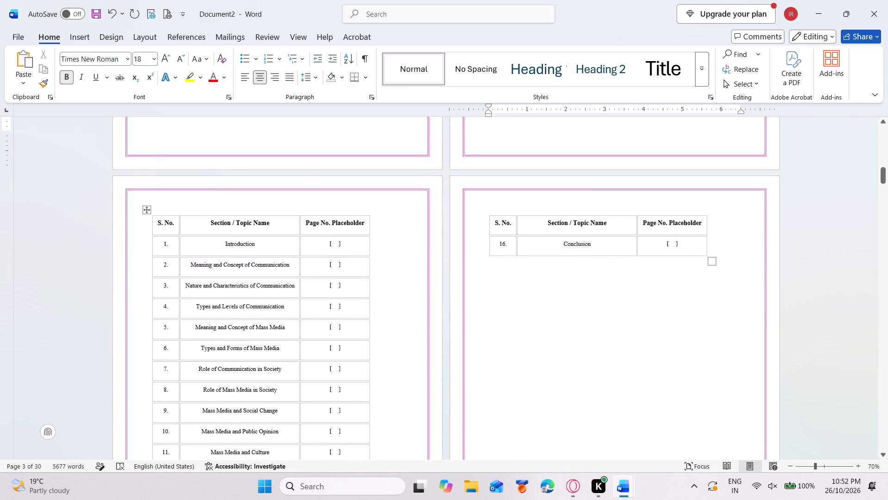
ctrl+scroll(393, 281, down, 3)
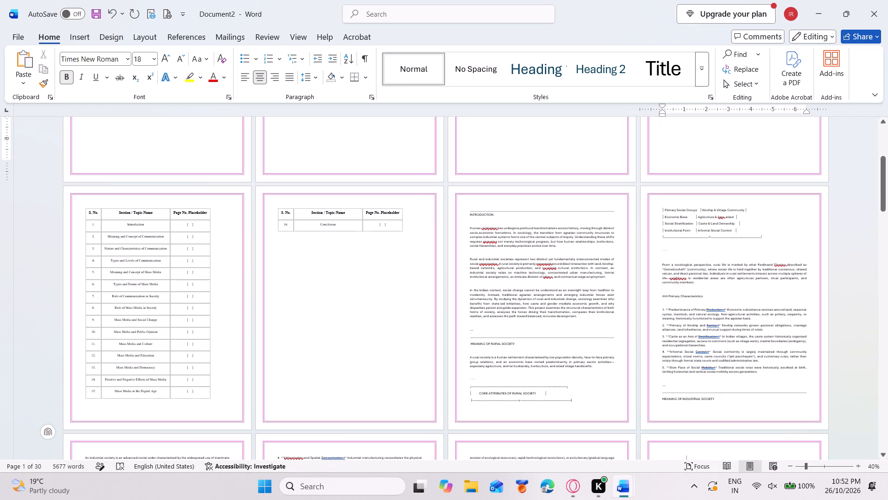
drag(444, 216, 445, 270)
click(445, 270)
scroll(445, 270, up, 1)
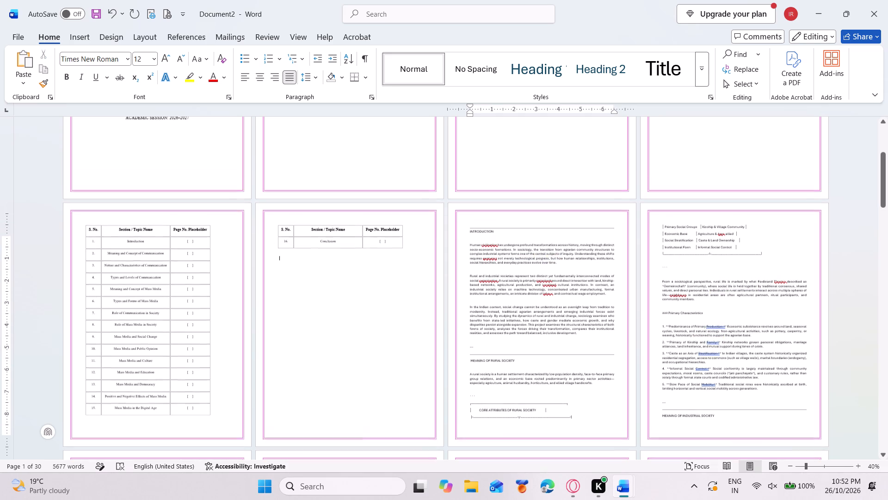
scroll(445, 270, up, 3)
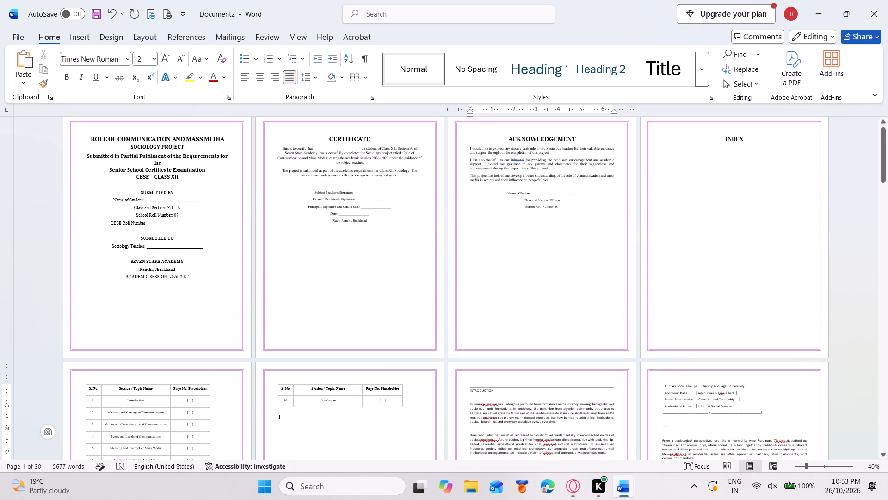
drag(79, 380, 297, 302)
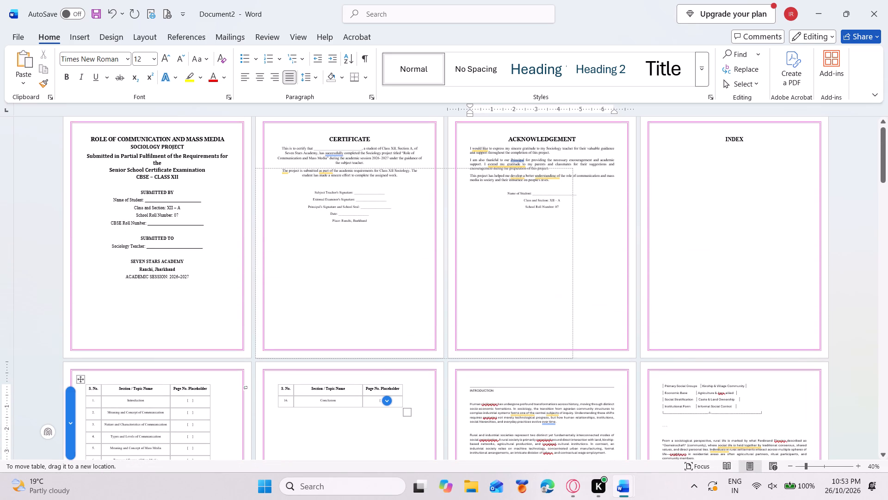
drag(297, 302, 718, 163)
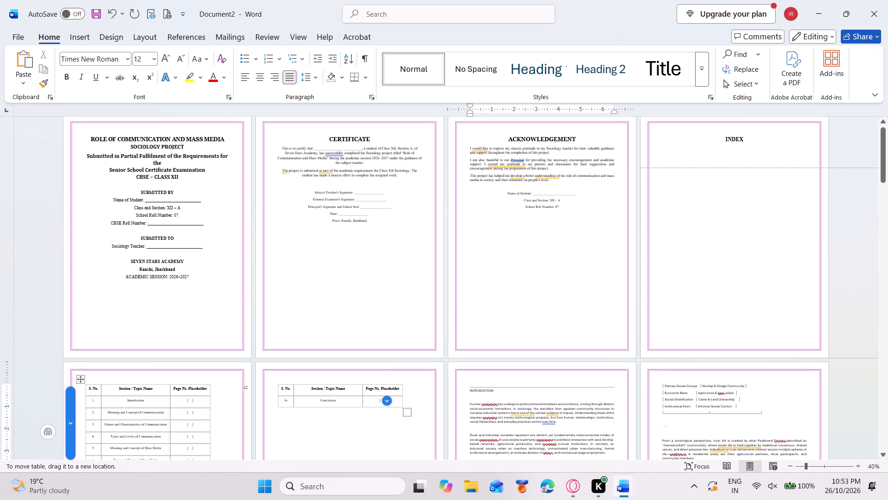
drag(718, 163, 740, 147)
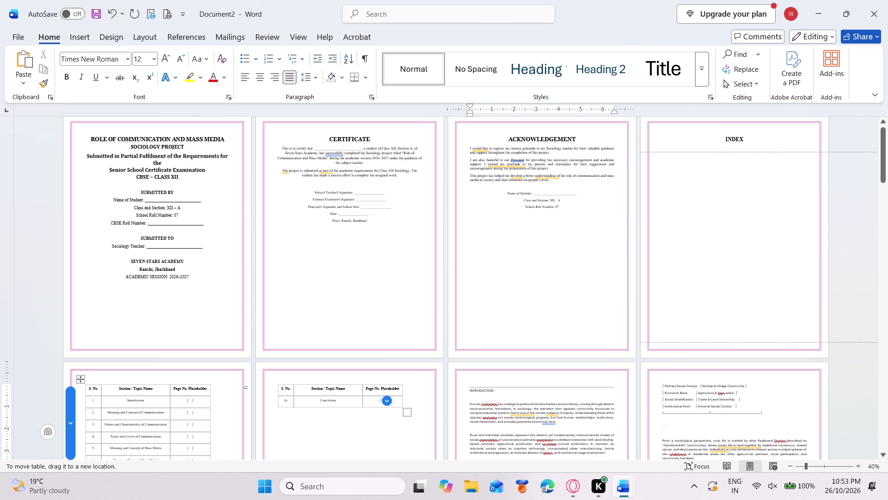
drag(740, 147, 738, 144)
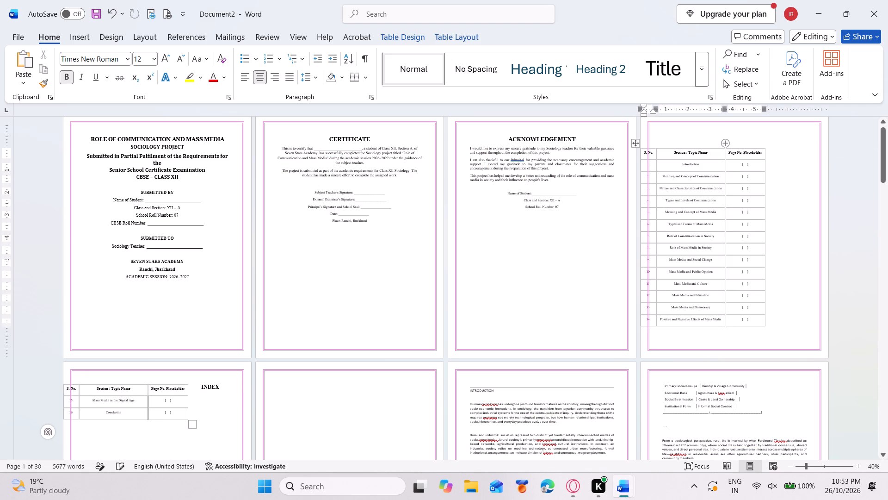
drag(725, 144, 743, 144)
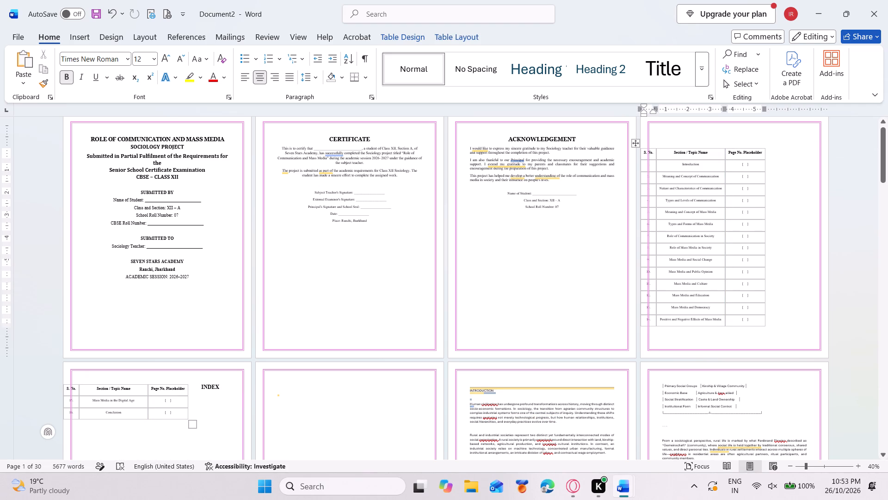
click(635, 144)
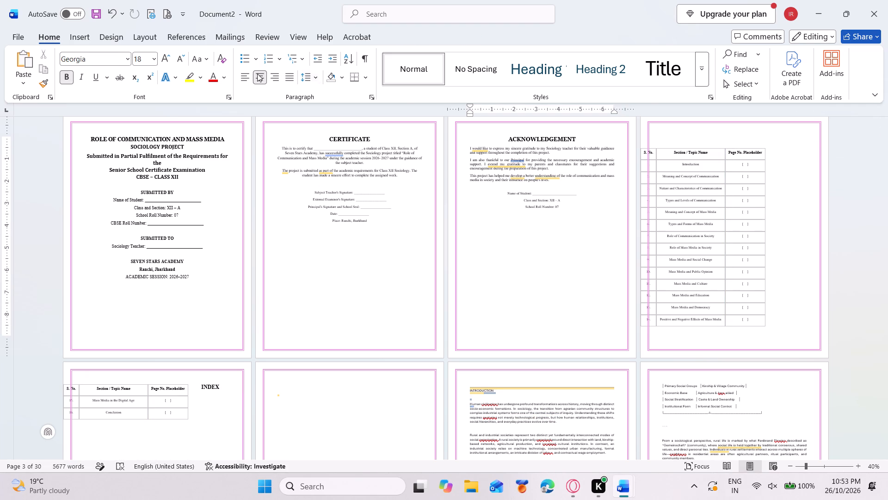
Undo successive edits back to before the blank page, index table and INDEX heading were added after the Acknowledgement.
click(111, 14)
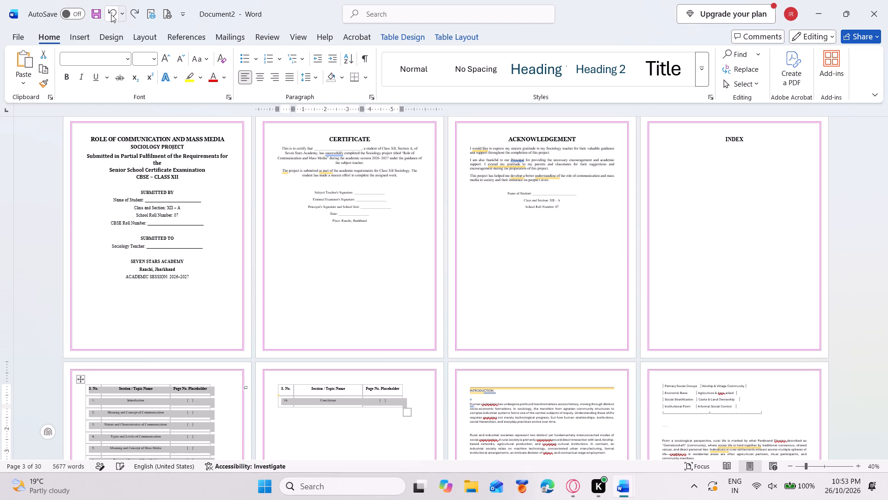
click(111, 14)
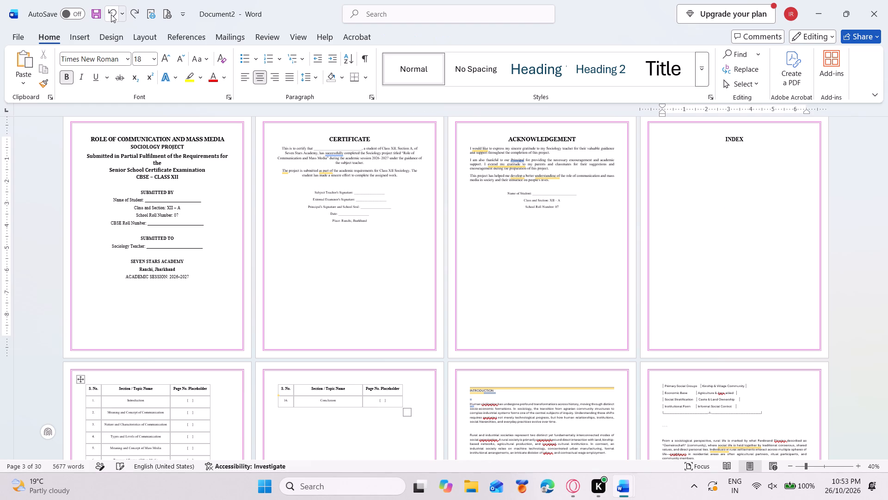
click(111, 14)
click(111, 14)
triple_click(111, 14)
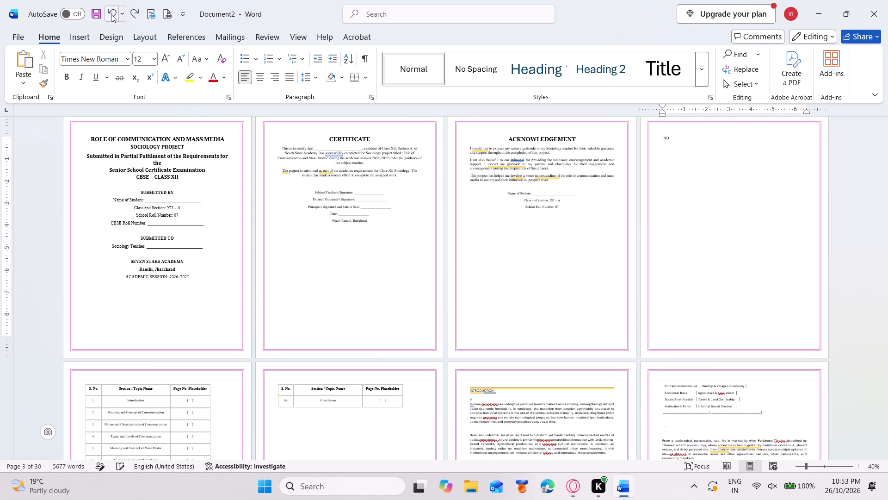
triple_click(111, 14)
double_click(111, 14)
click(111, 14)
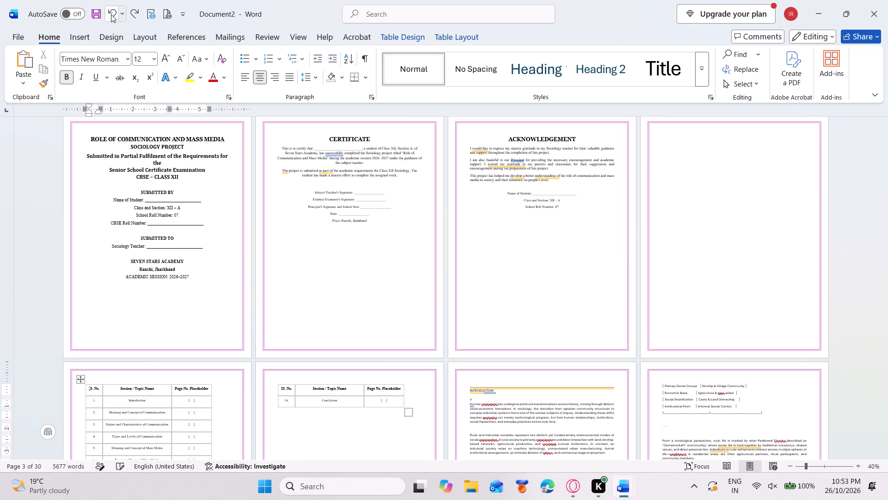
triple_click(111, 14)
triple_click(111, 14)
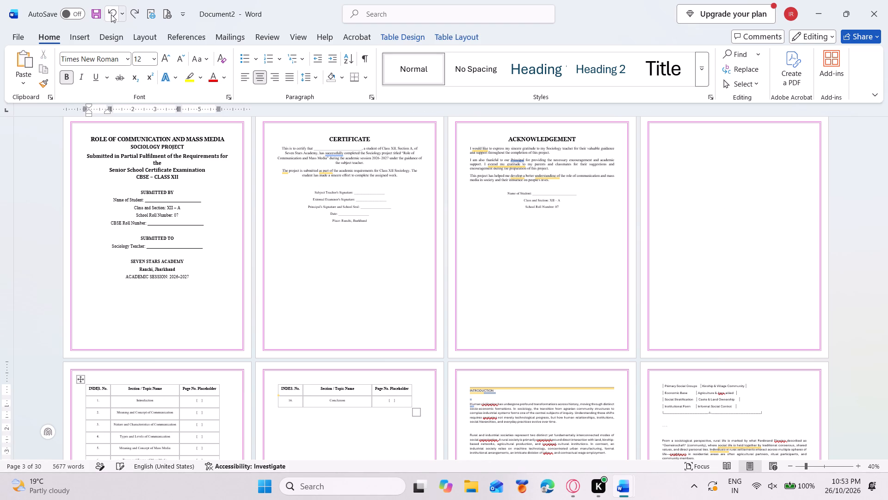
click(111, 14)
click(111, 14)
click(111, 14)
click(111, 14)
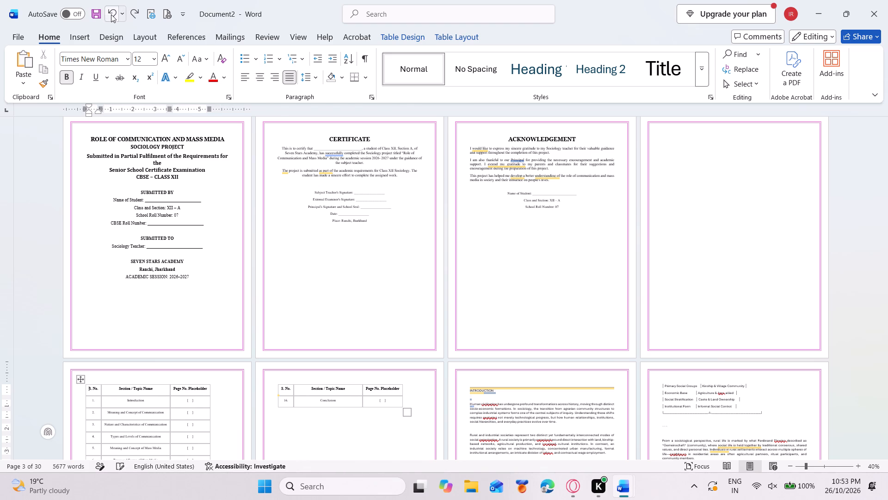
click(111, 14)
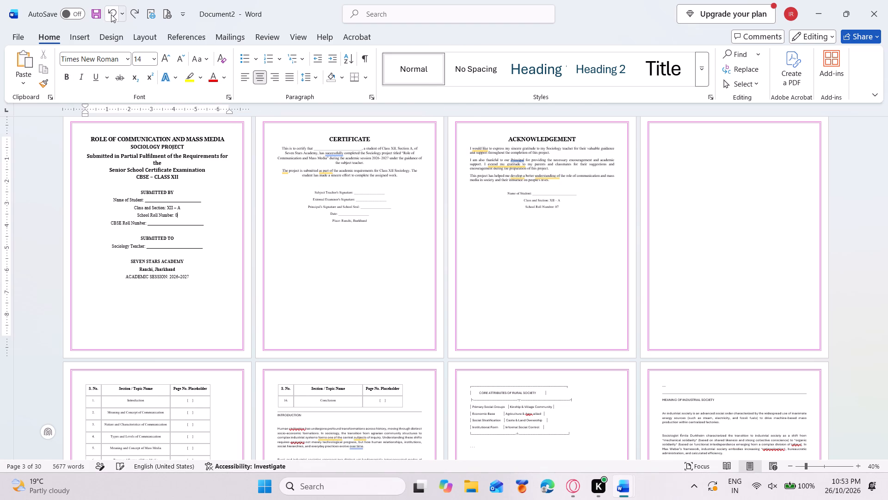
click(111, 14)
click(111, 14)
click(111, 14)
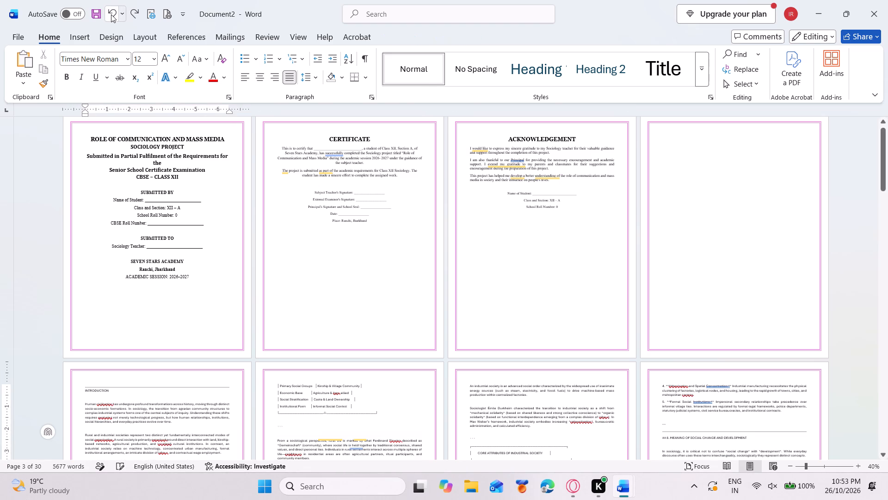
click(111, 14)
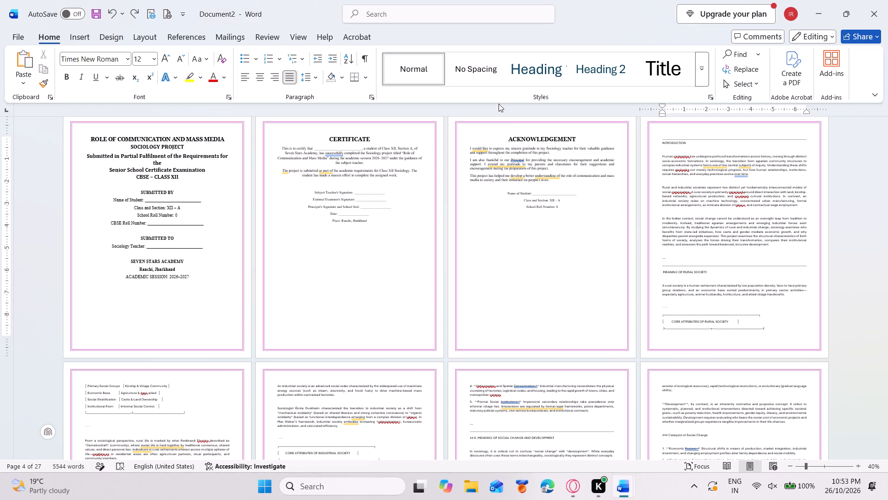
Insert blank lines after the Acknowledgement and enter the heading INDEX above INTRODUCTION on the following page.
click(524, 242)
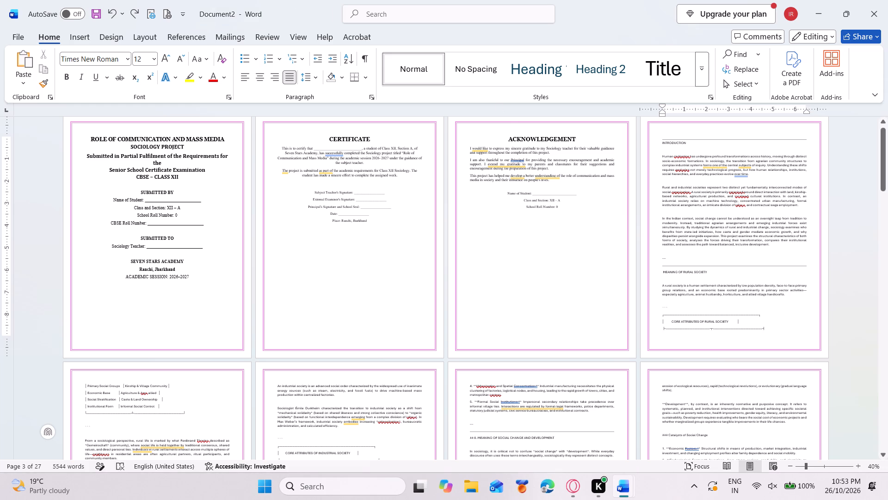
click(537, 224)
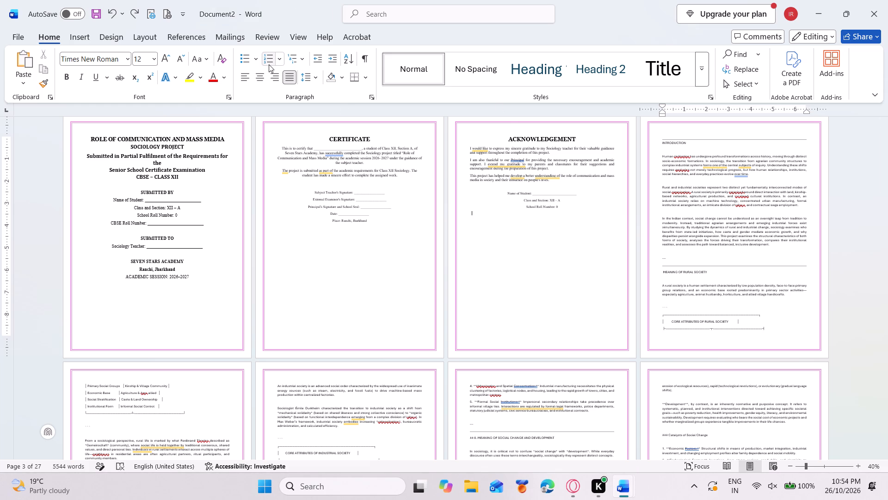
key(Return)
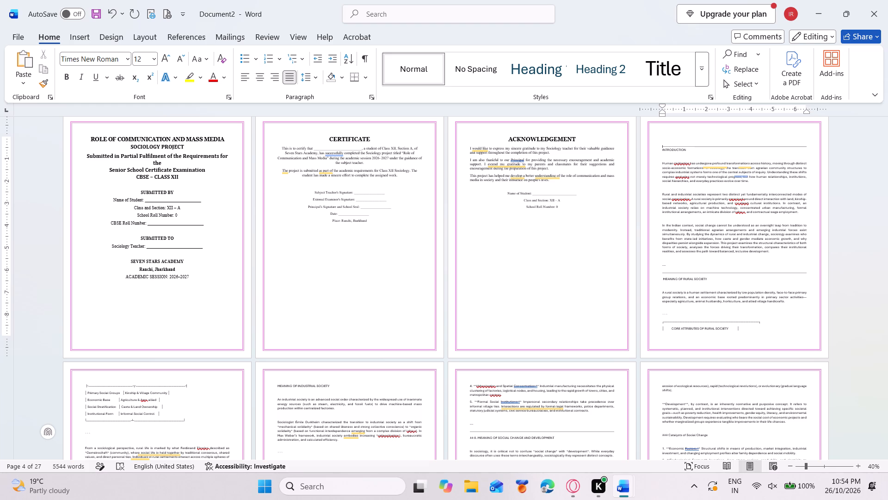
click(518, 226)
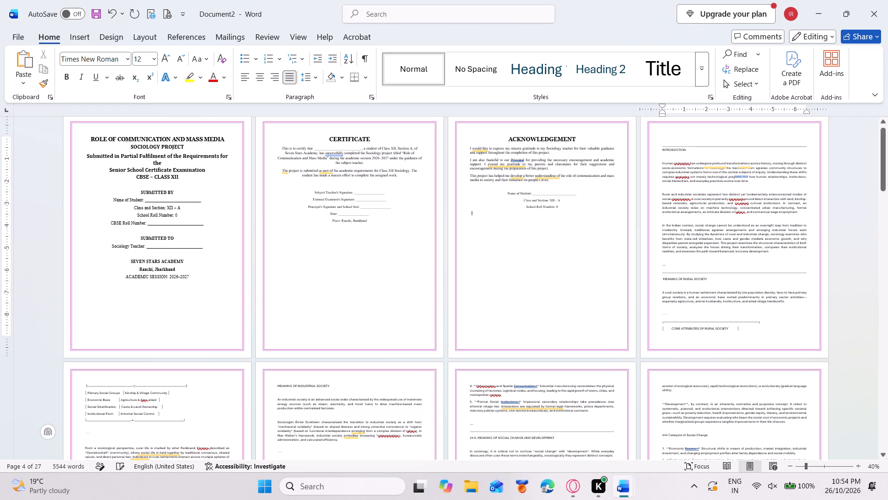
key(Return)
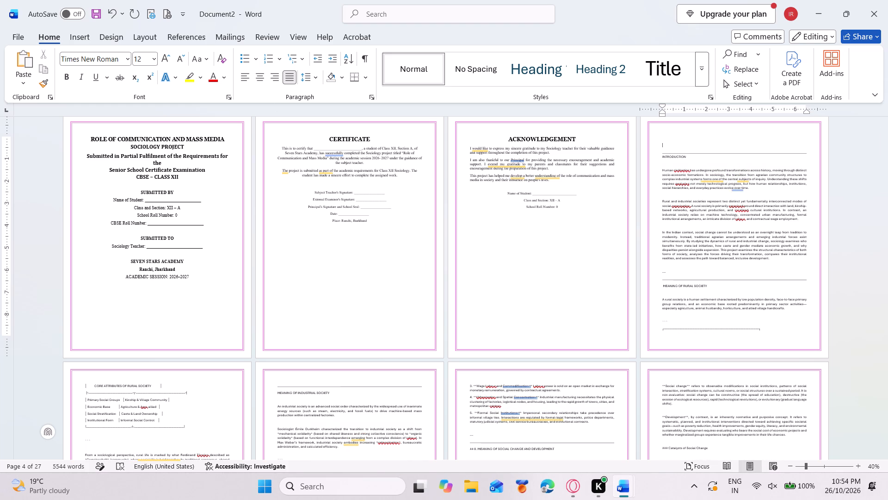
text(INDEX)
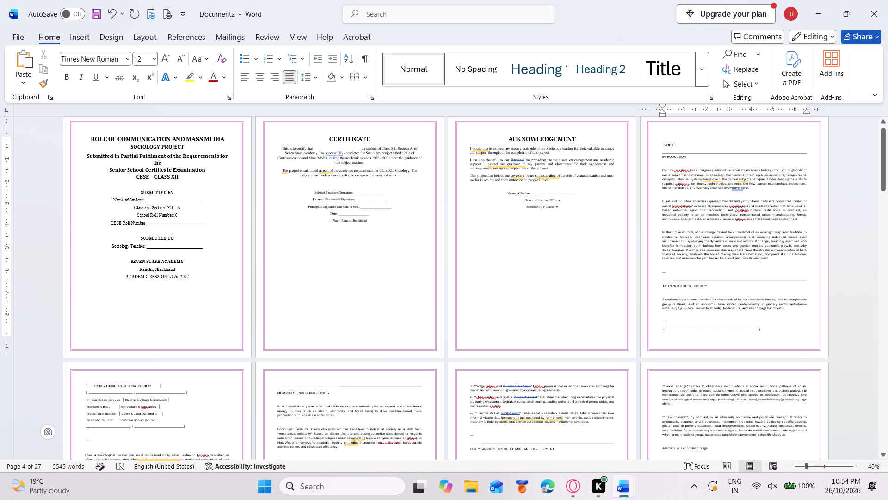
Center the INDEX heading above INTRODUCTION and format it as bold 18 pt text.
drag(676, 145, 661, 144)
click(255, 79)
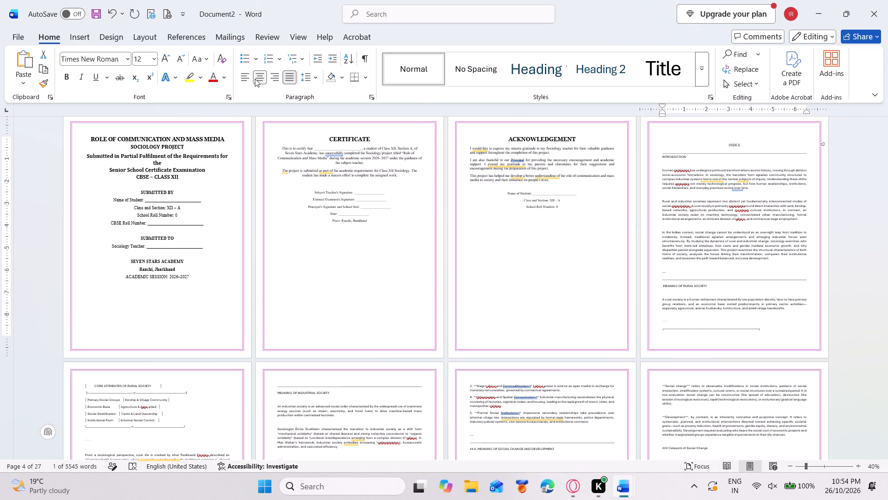
click(154, 56)
click(143, 169)
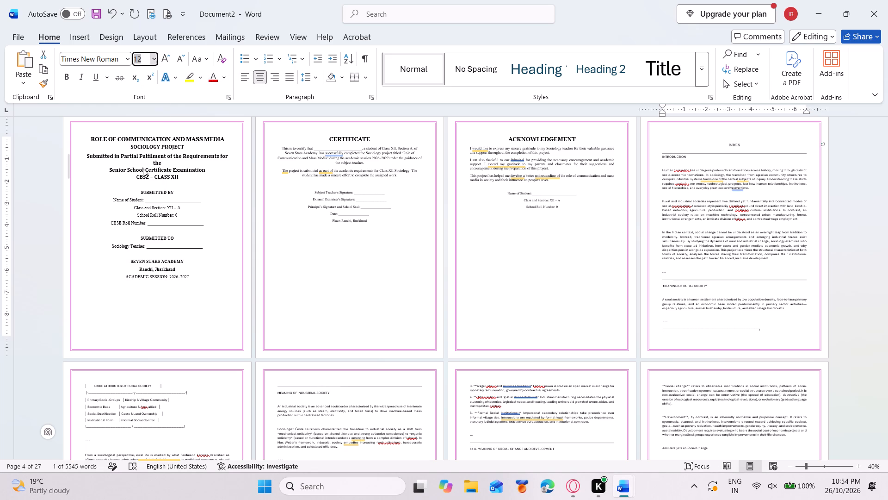
click(62, 76)
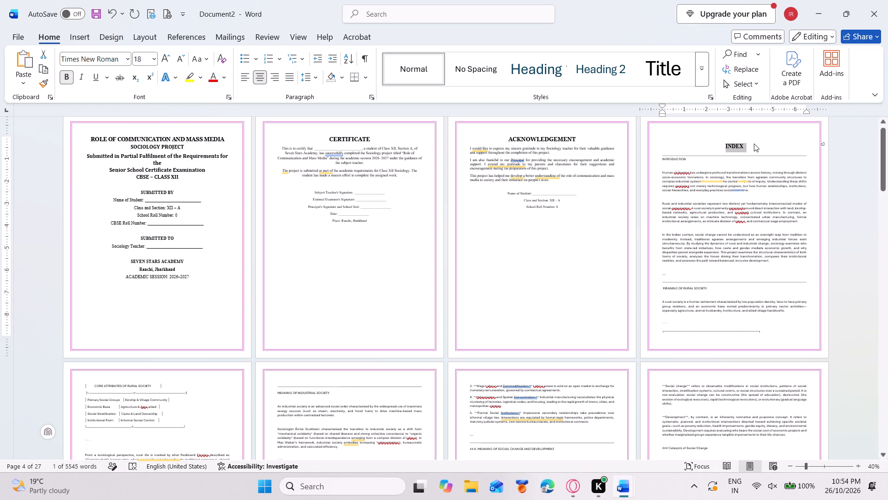
Add a line break after the INDEX heading.
click(754, 144)
key(shift+Return)
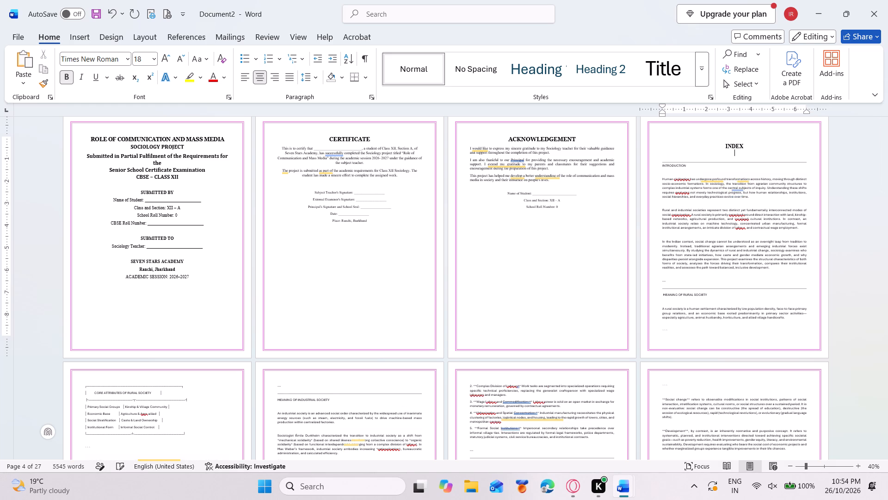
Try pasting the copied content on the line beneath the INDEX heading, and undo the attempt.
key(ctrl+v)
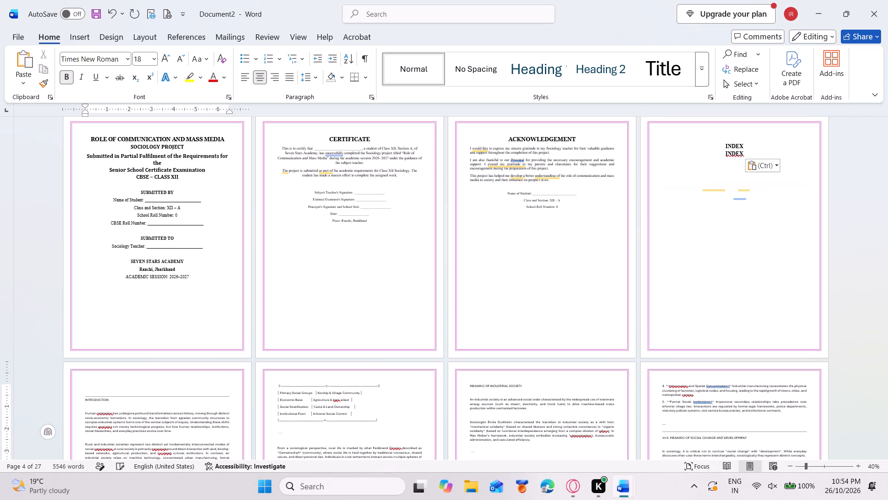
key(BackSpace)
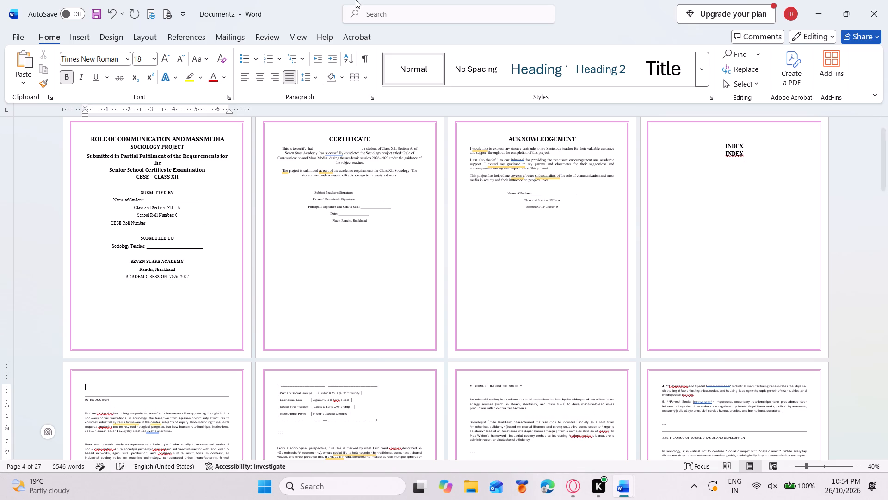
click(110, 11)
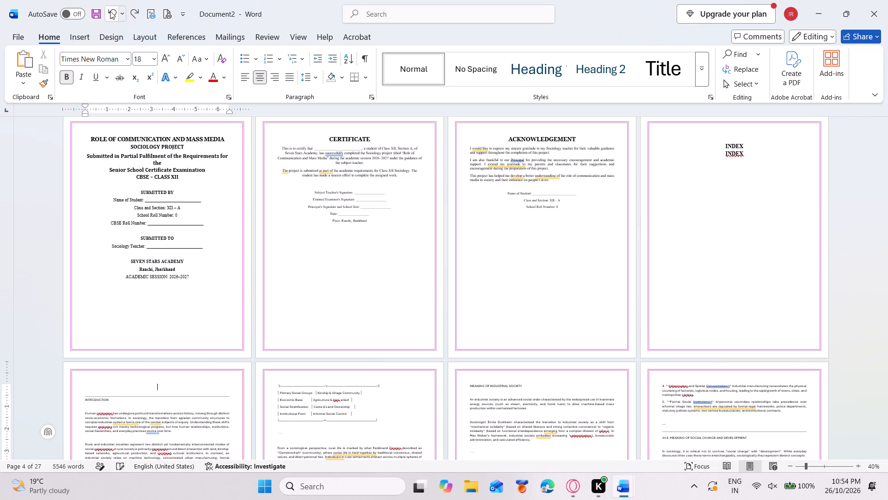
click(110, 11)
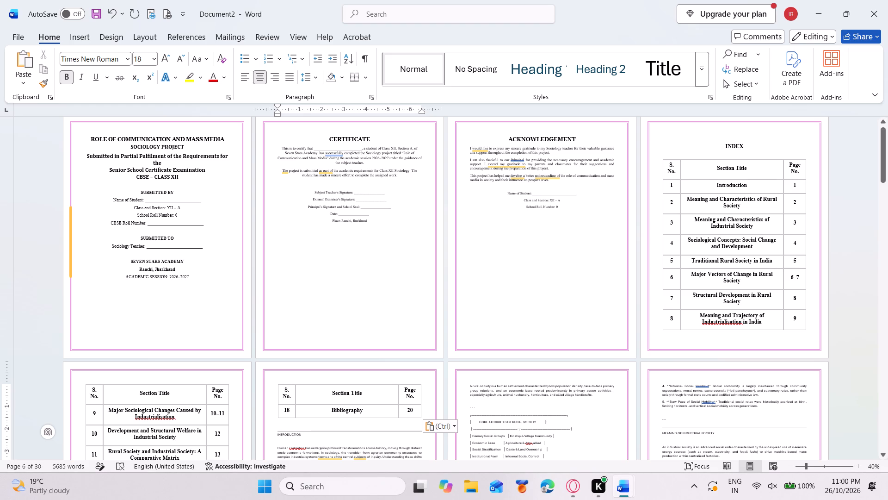
Remove the blank line between the INDEX heading and the pasted table.
click(750, 150)
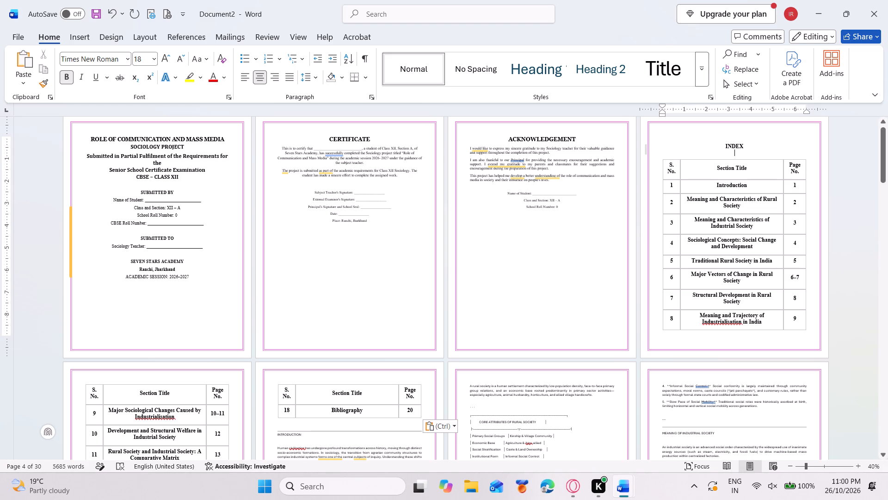
key(BackSpace)
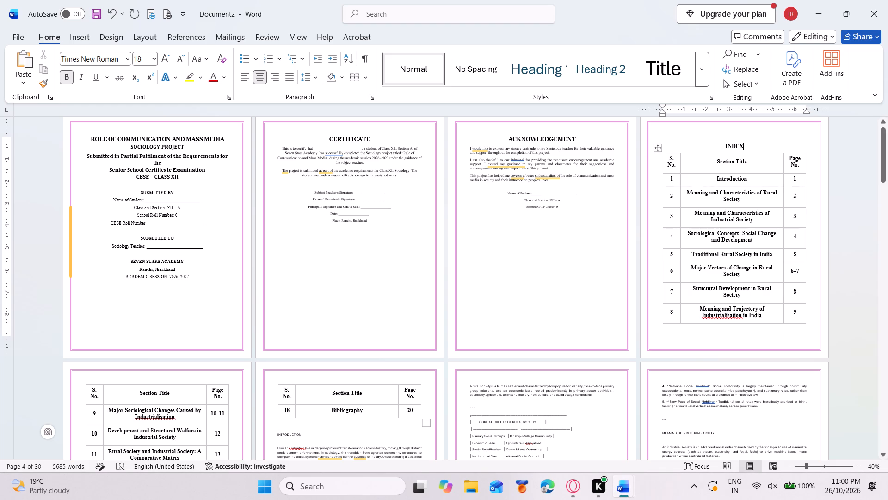
Set the section titles in index rows 1 to 8 to 14 pt and remove their bold formatting.
drag(711, 180, 789, 183)
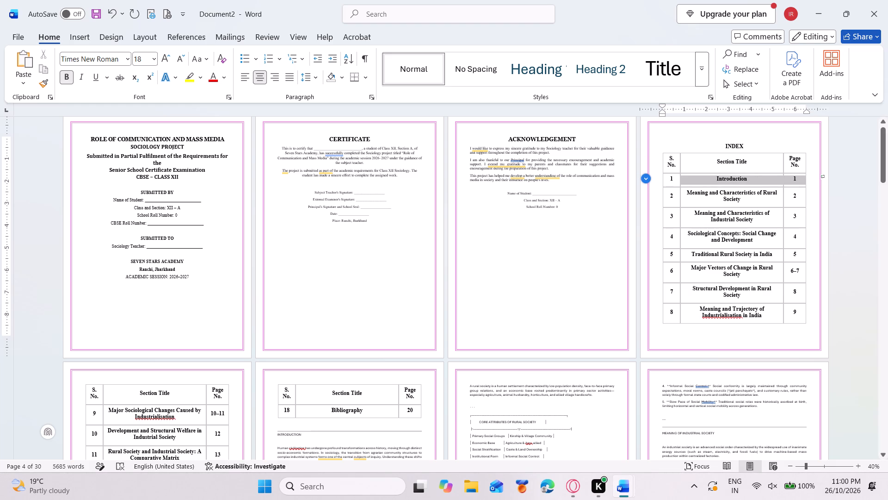
drag(789, 183, 778, 189)
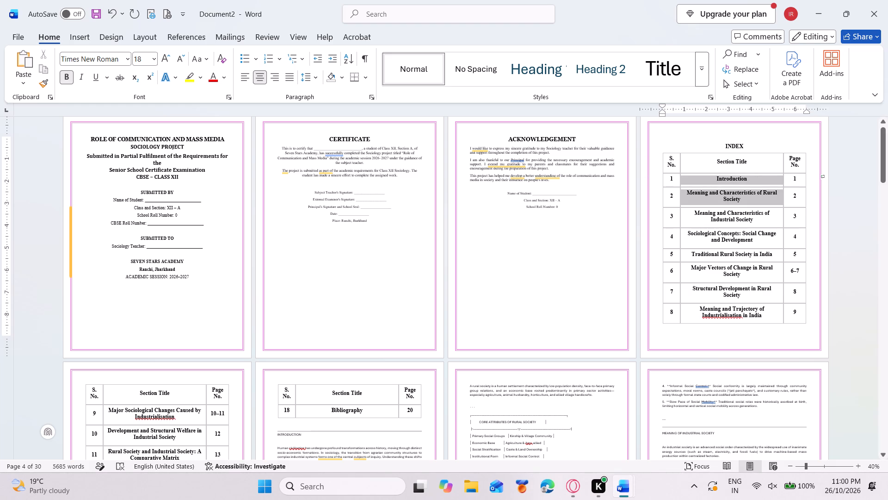
drag(778, 189, 767, 284)
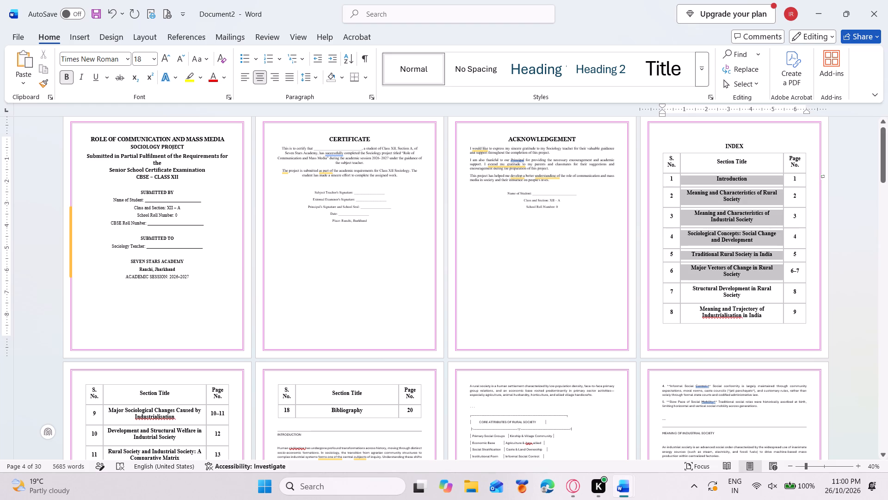
drag(767, 284, 765, 309)
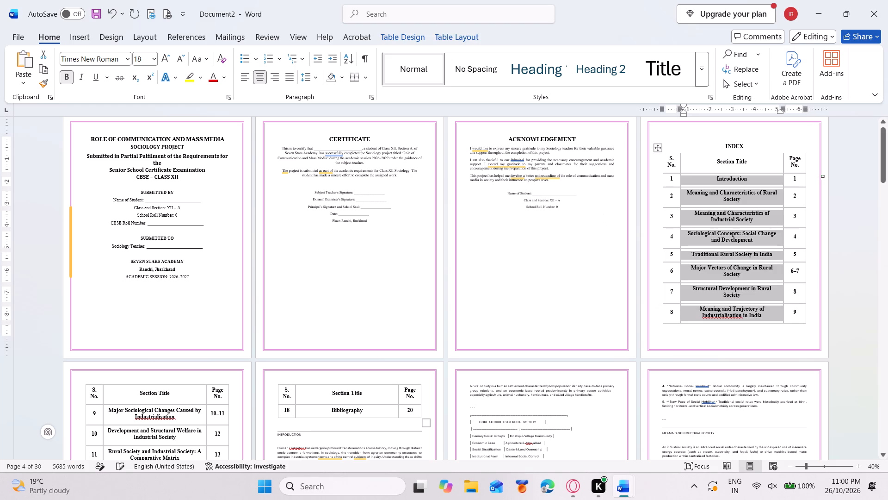
right_click(742, 296)
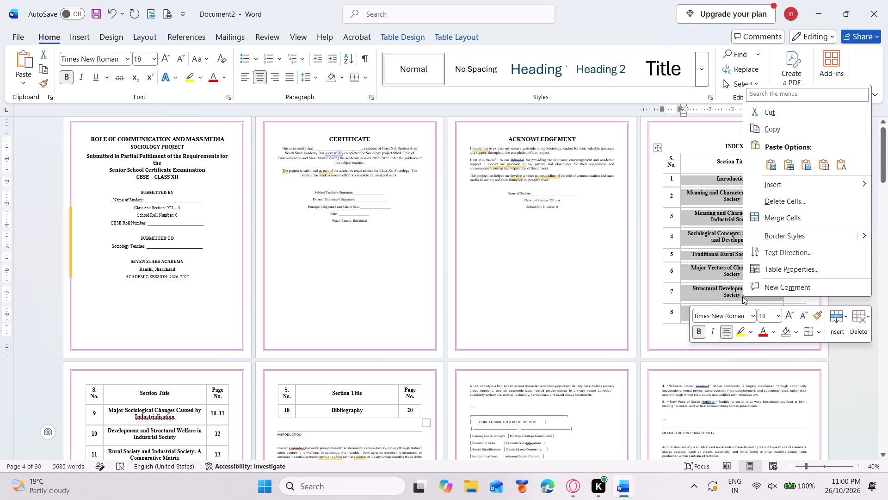
click(776, 317)
click(769, 159)
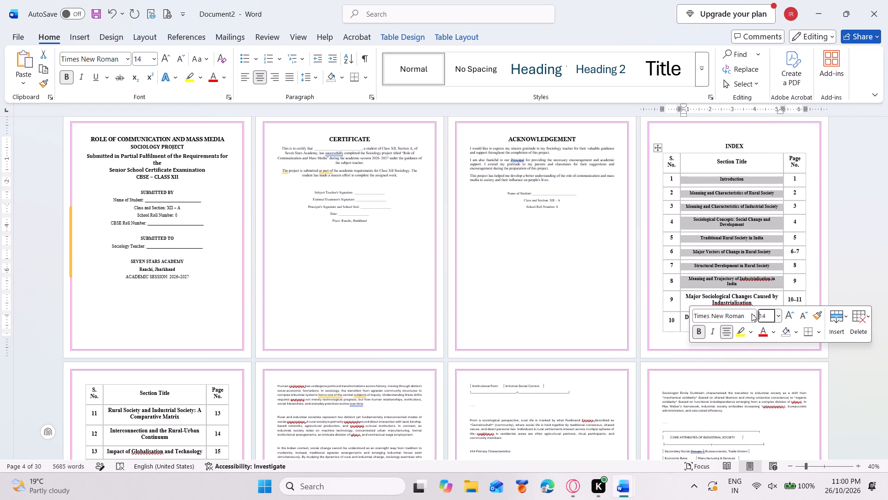
click(700, 326)
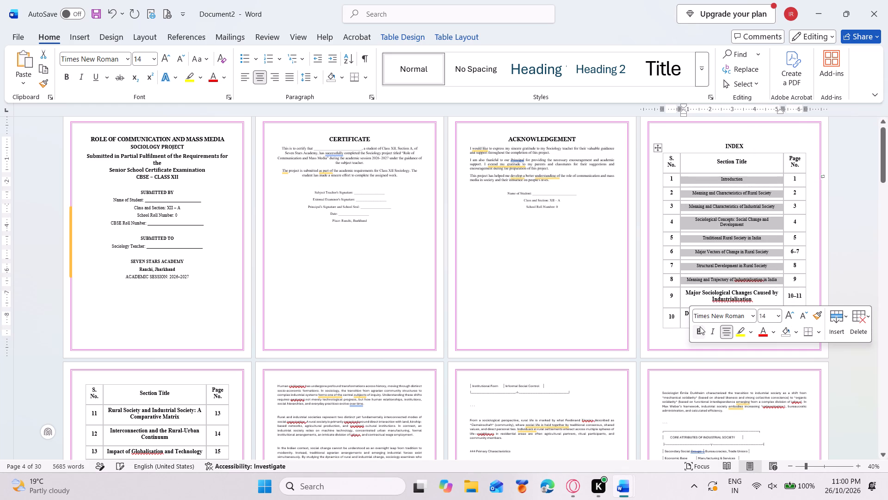
click(782, 317)
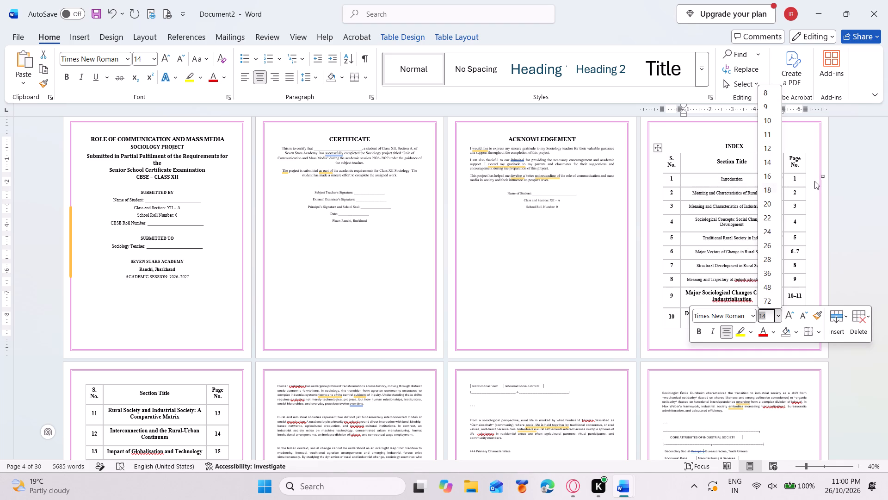
click(830, 187)
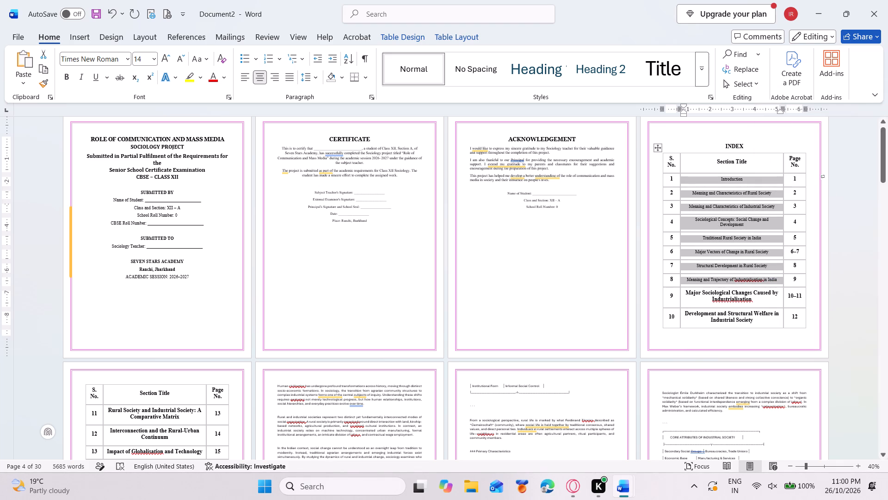
Set the section titles in index rows 9 and 10 to 14 pt and remove their bold formatting.
click(758, 317)
drag(759, 318, 686, 294)
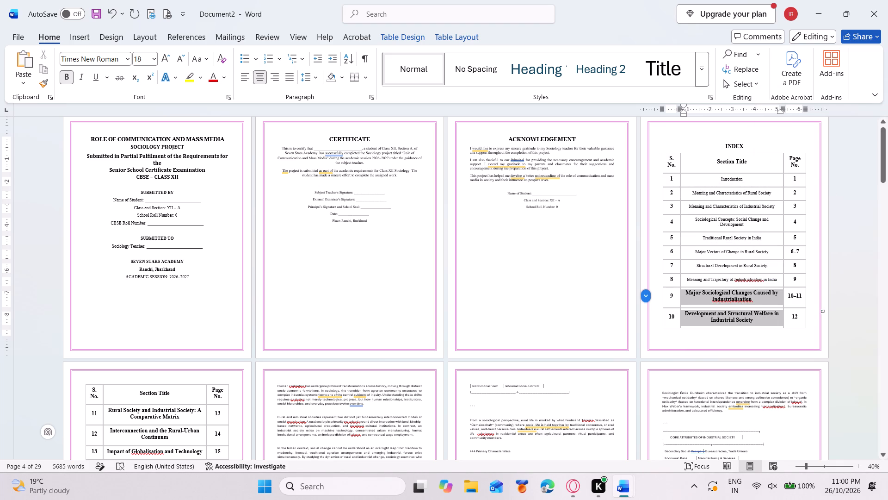
drag(686, 294, 686, 294)
click(730, 260)
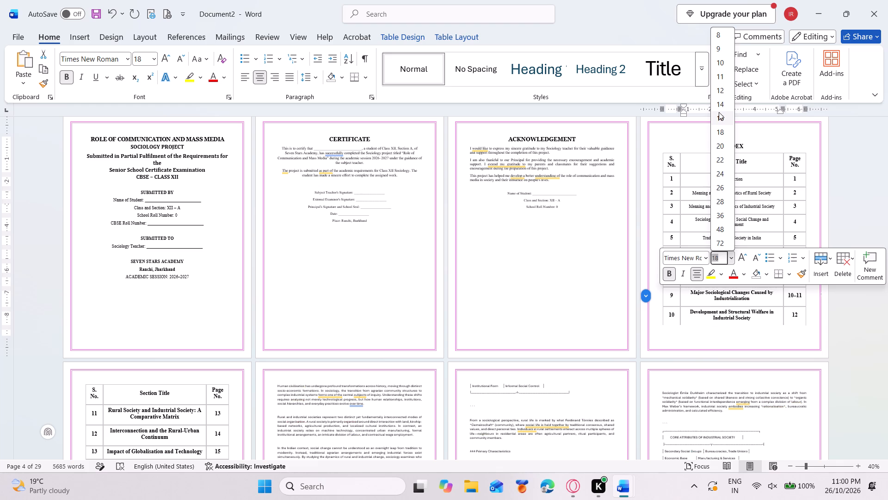
click(719, 110)
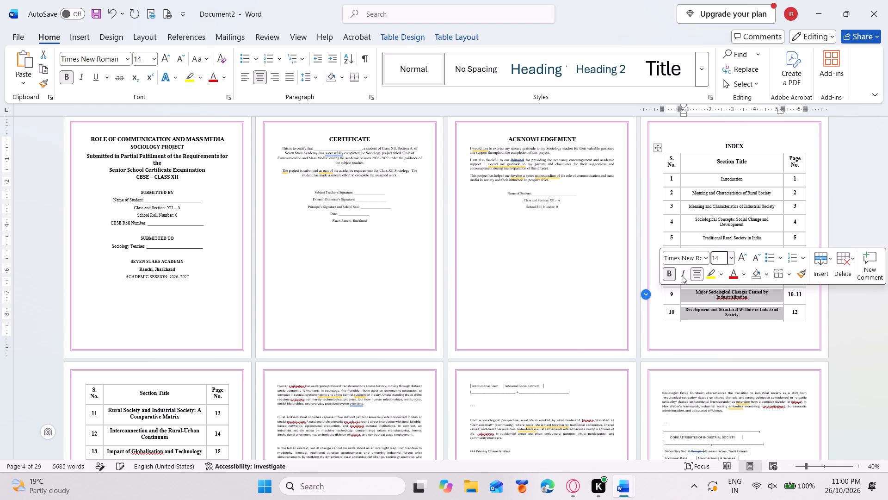
click(668, 271)
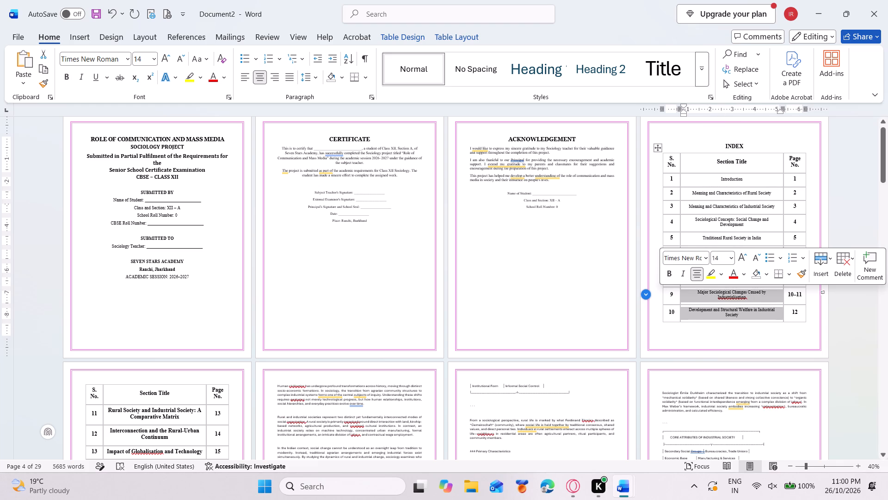
click(835, 311)
Set the section titles in index rows 11 to 18 to 14 pt and remove their bold formatting.
scroll(778, 338, down, 1)
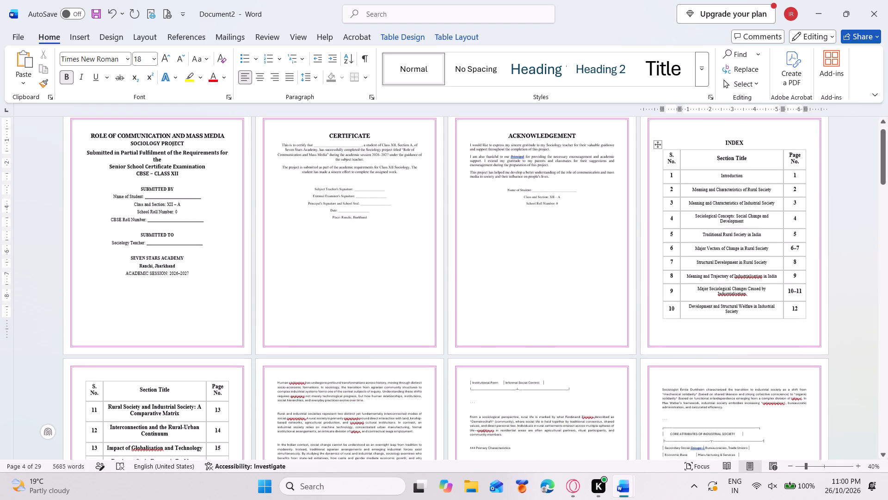
scroll(778, 338, down, 3)
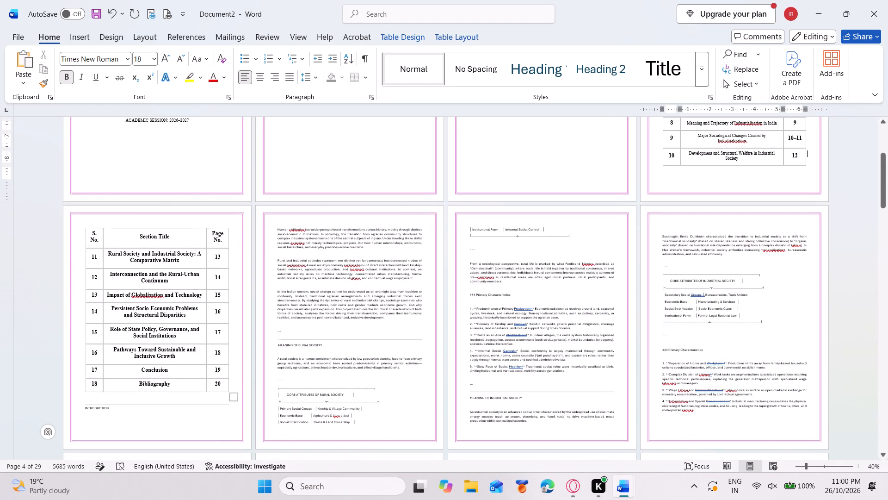
drag(174, 381, 163, 373)
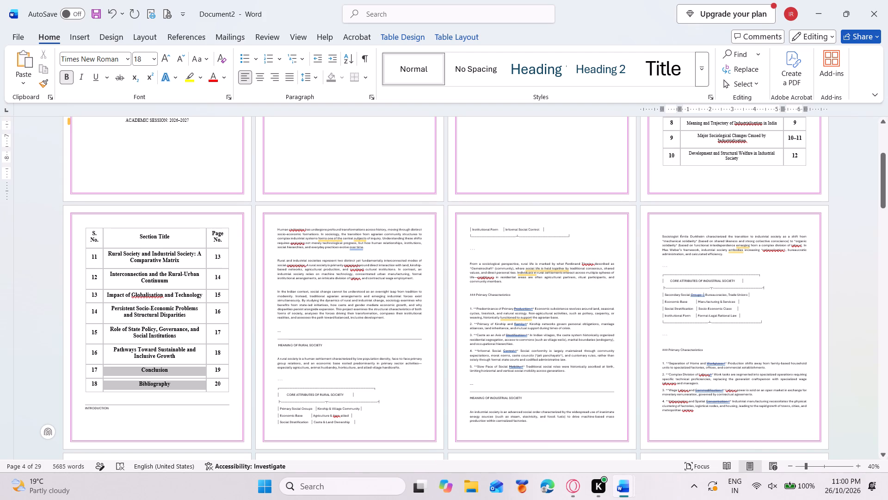
drag(163, 373, 105, 253)
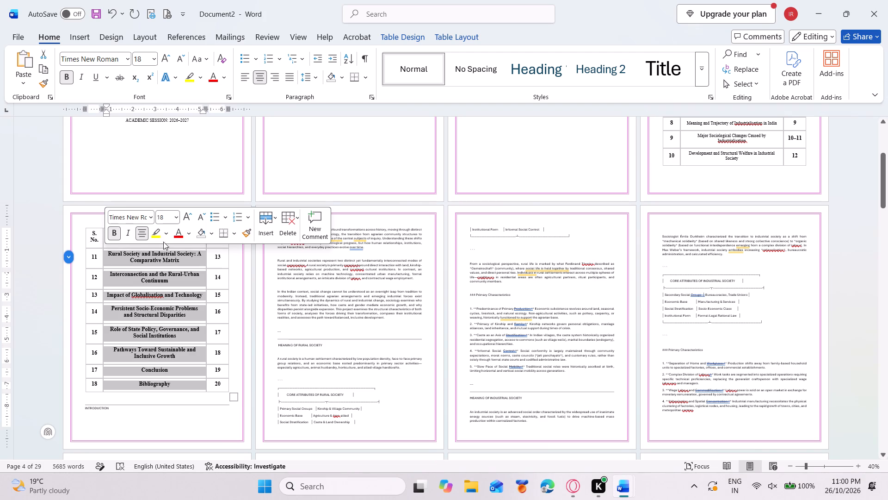
click(174, 220)
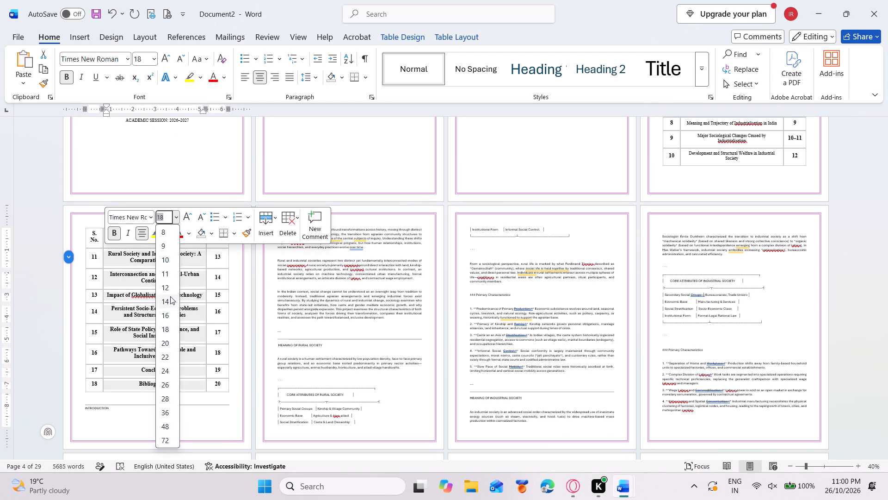
click(169, 301)
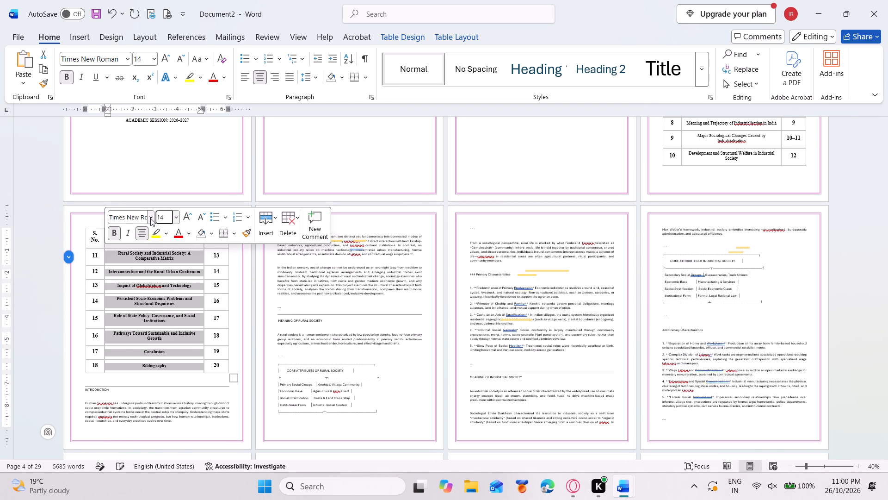
click(150, 218)
click(150, 218)
click(111, 239)
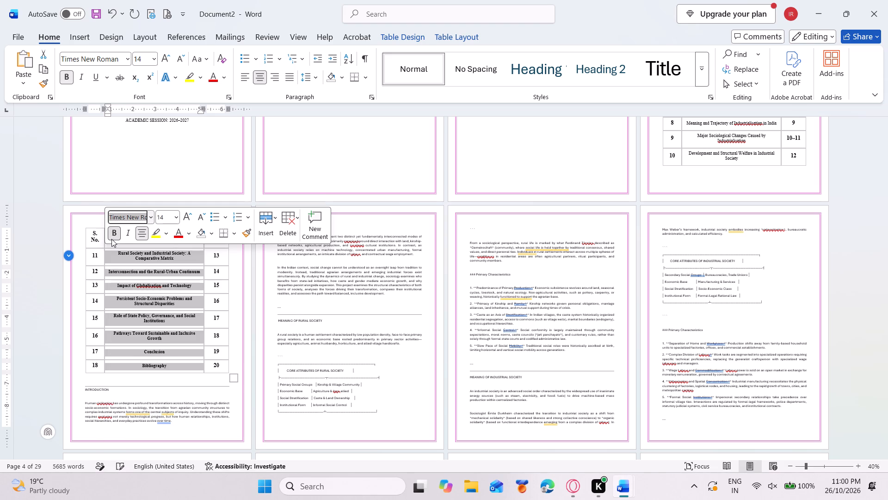
click(48, 250)
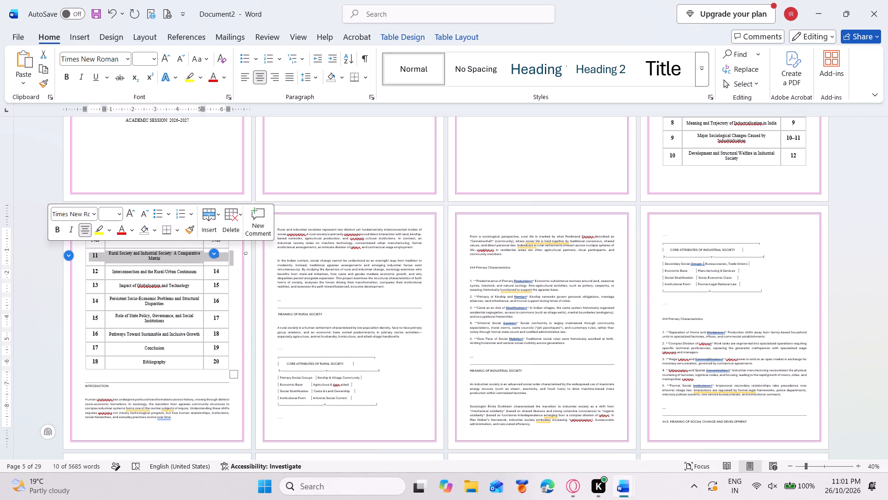
click(48, 250)
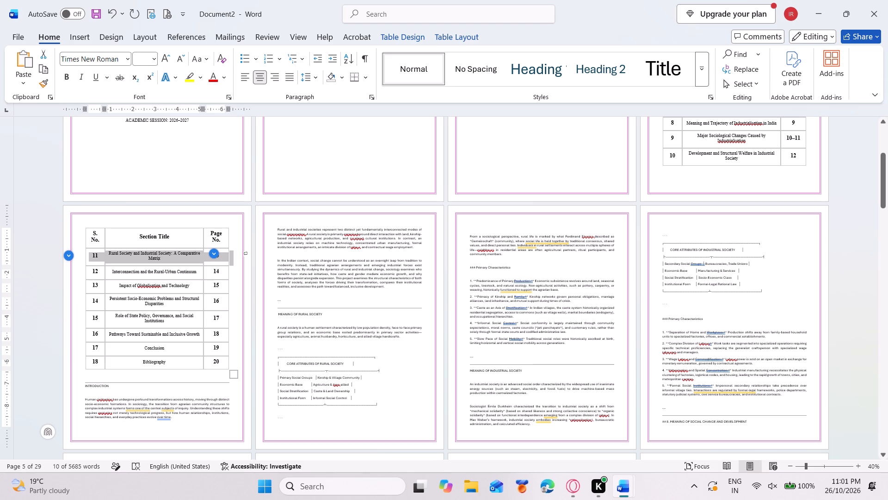
Insert a page break between the index table and the INTRODUCTION heading so the introduction starts on a new page.
click(87, 383)
click(87, 383)
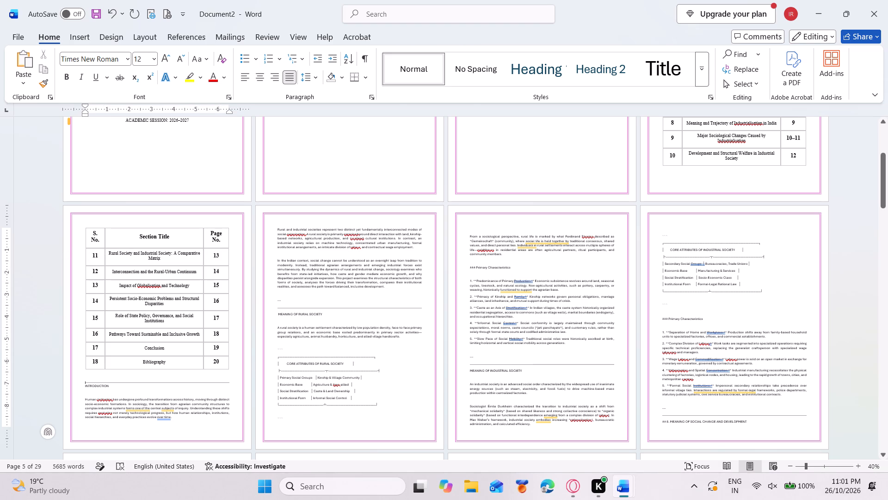
click(78, 39)
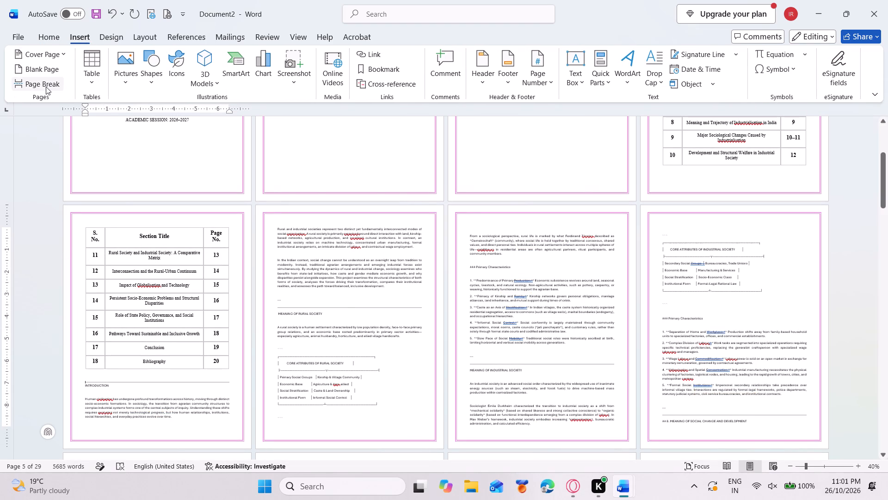
click(46, 87)
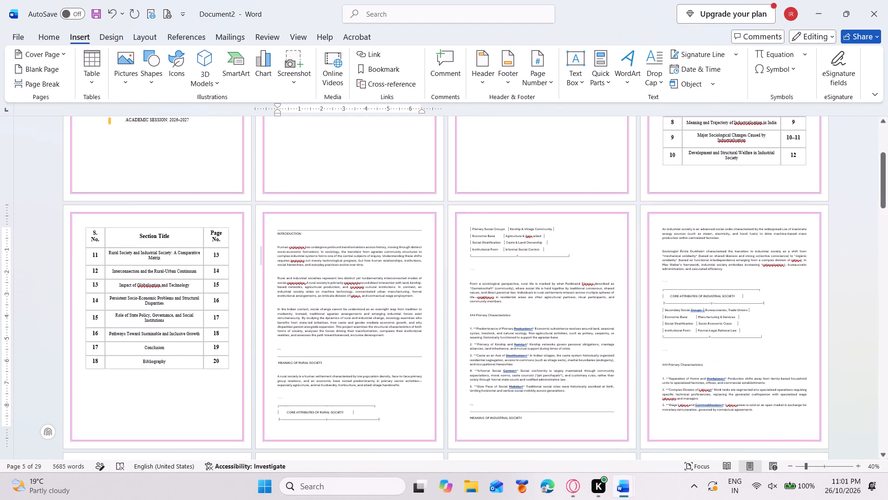
Format the INTRODUCTION heading as bold Cambria at 14 pt.
triple_click(302, 237)
drag(302, 237, 297, 236)
triple_click(297, 236)
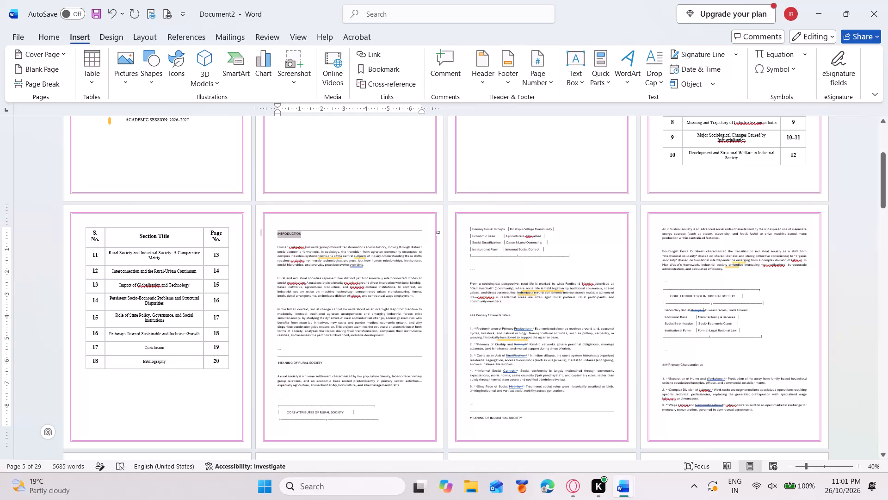
triple_click(297, 236)
triple_click(297, 236)
click(297, 236)
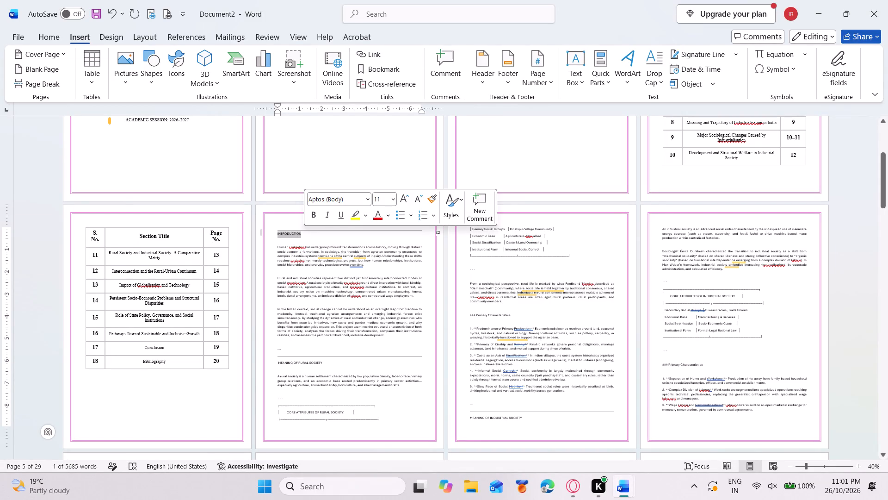
click(311, 220)
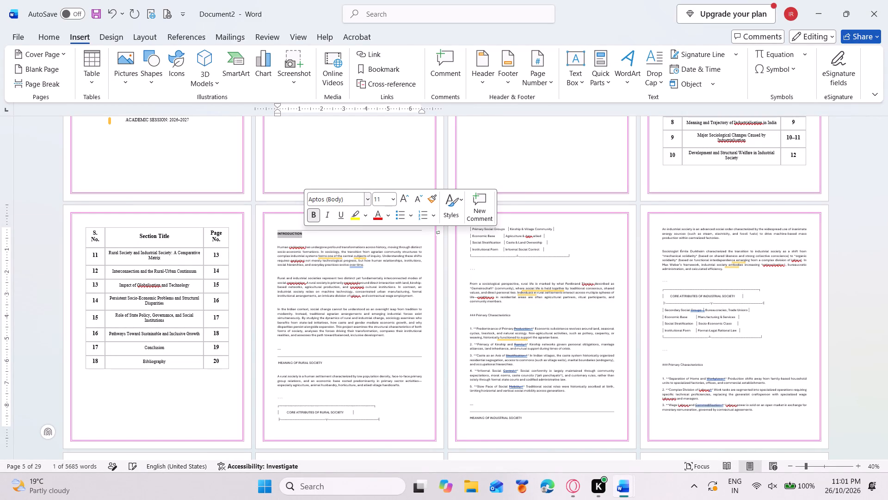
click(345, 202)
click(368, 200)
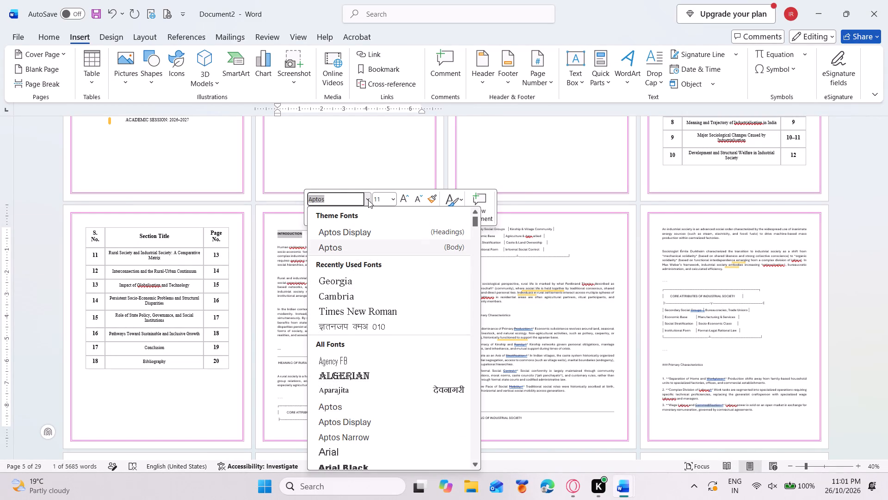
click(351, 290)
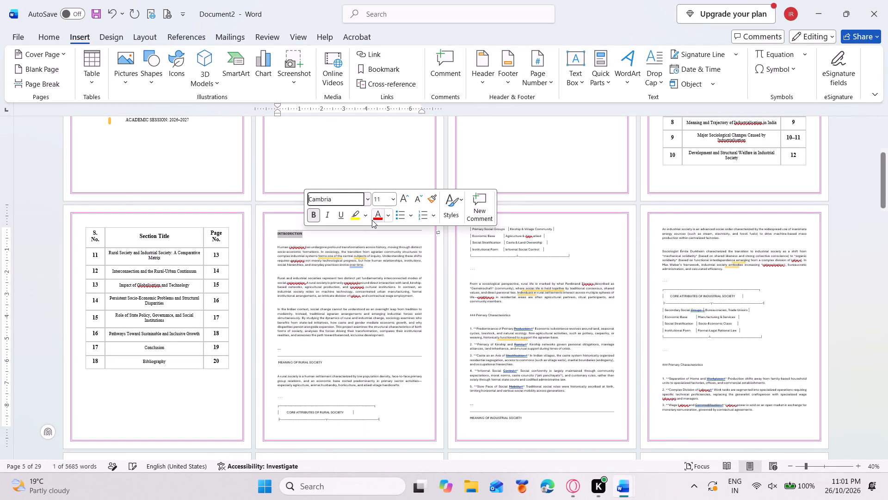
click(393, 203)
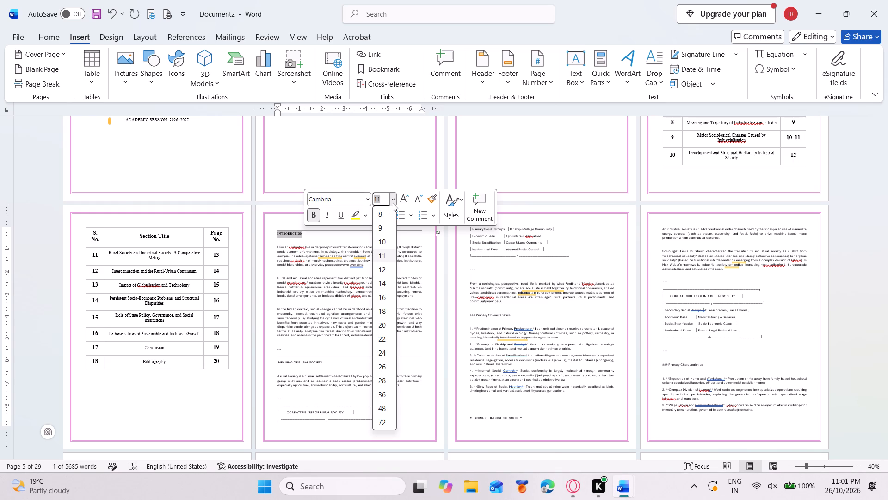
click(382, 288)
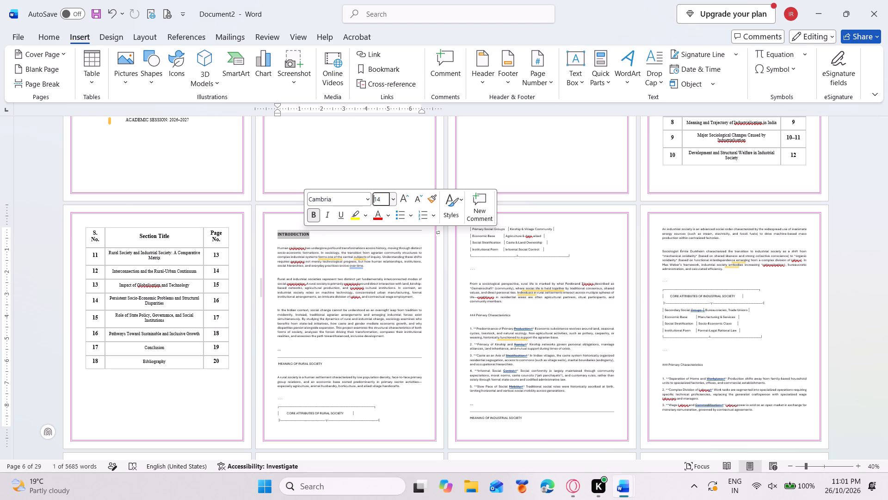
click(61, 271)
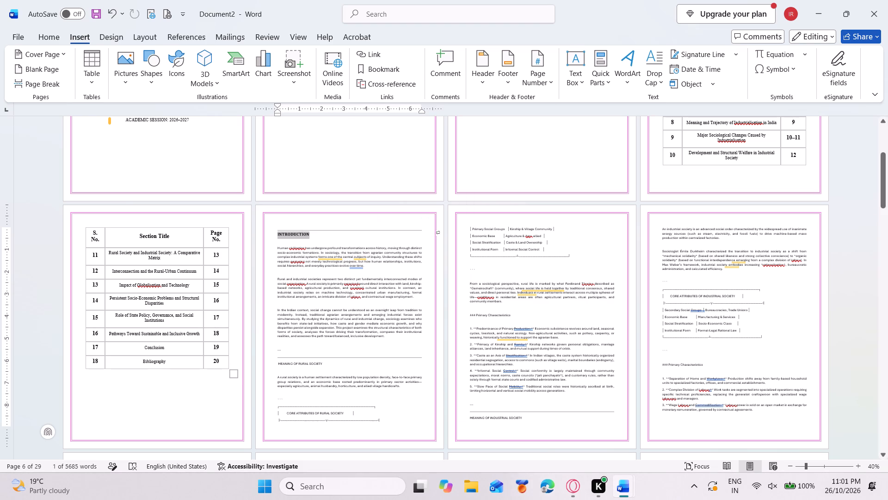
Set the serial number 18 in the index table's last row to 14 pt and remove its bold formatting.
click(99, 348)
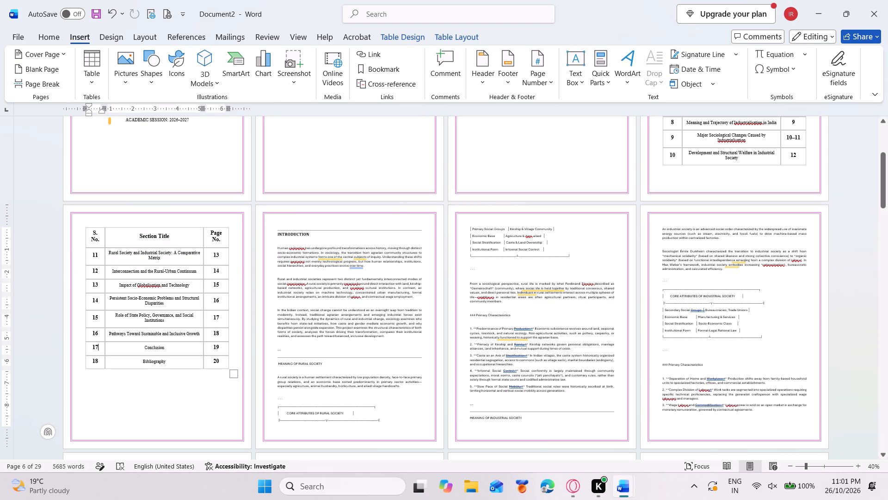
click(101, 362)
drag(101, 362, 92, 362)
click(102, 345)
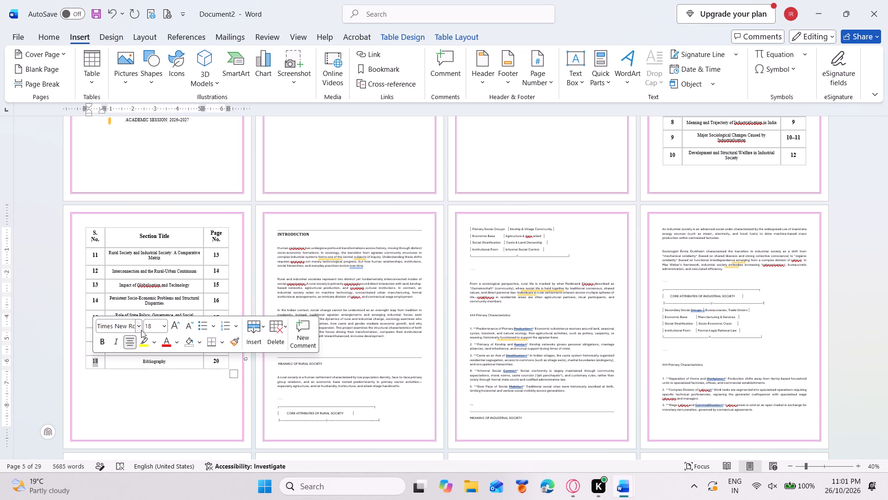
click(167, 325)
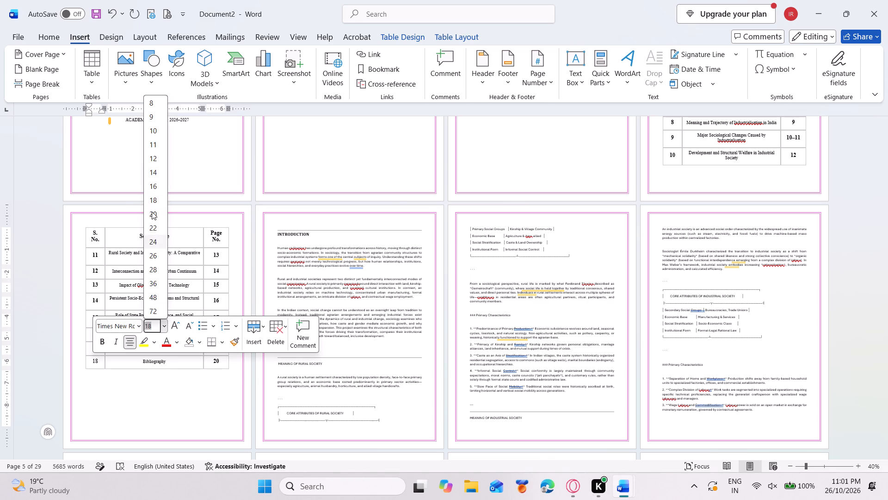
click(153, 192)
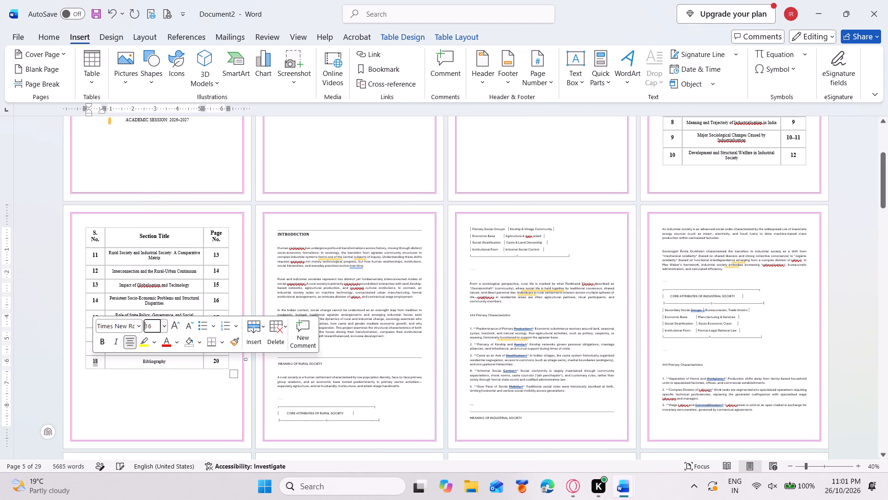
click(161, 331)
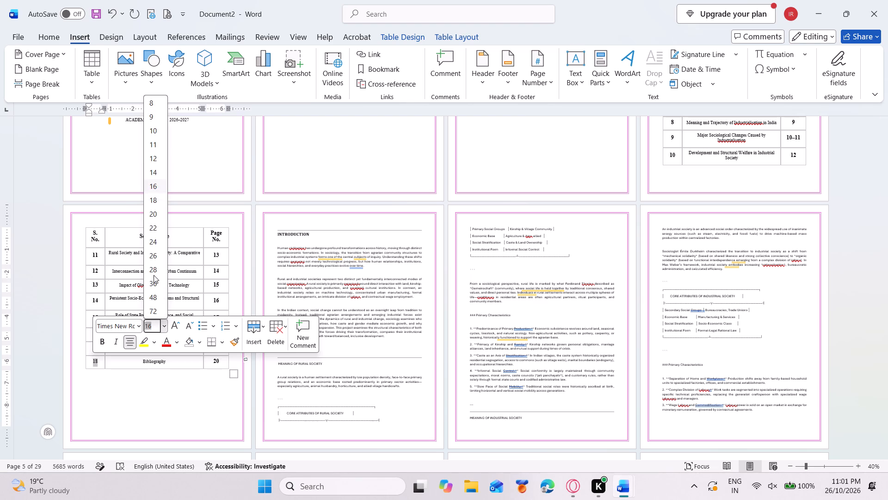
click(149, 171)
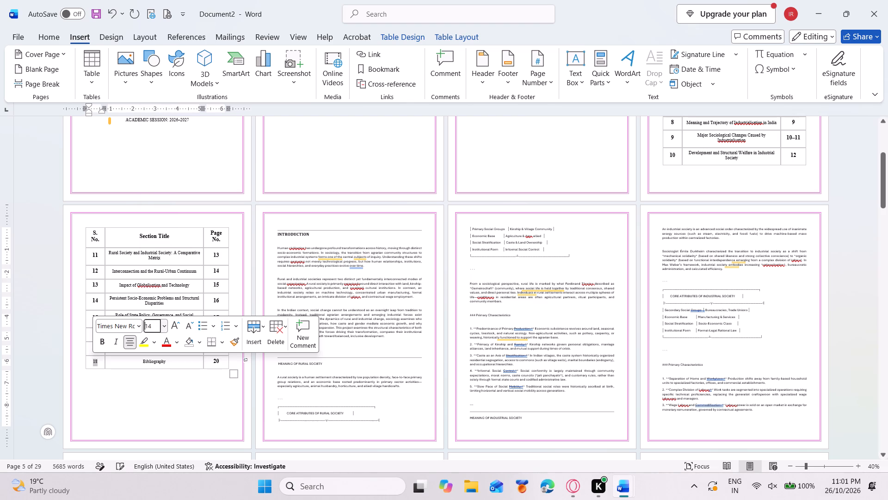
Set the serial numbers 11 to 17 in the index table to 14 pt and remove their bold formatting.
click(105, 285)
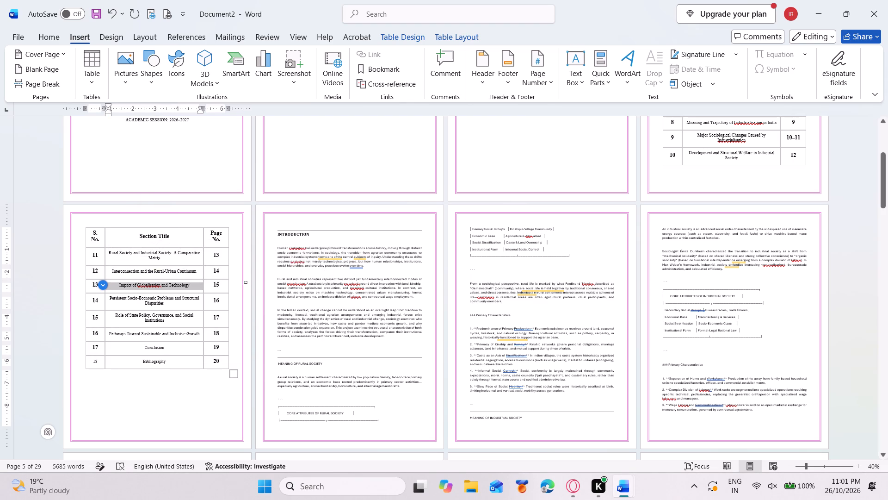
drag(99, 348, 88, 255)
click(96, 231)
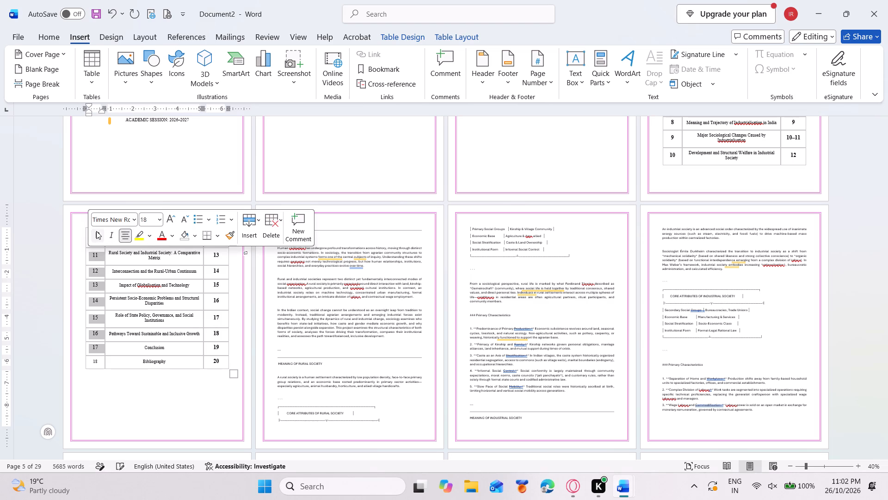
click(157, 219)
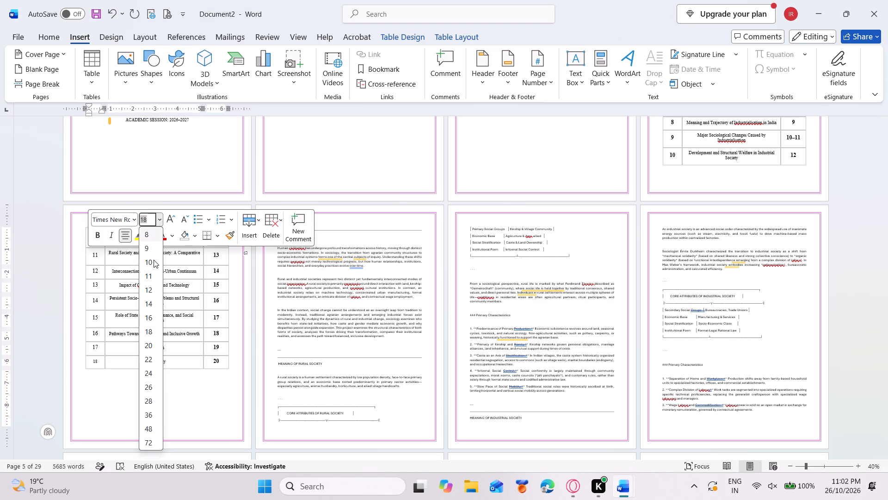
click(147, 302)
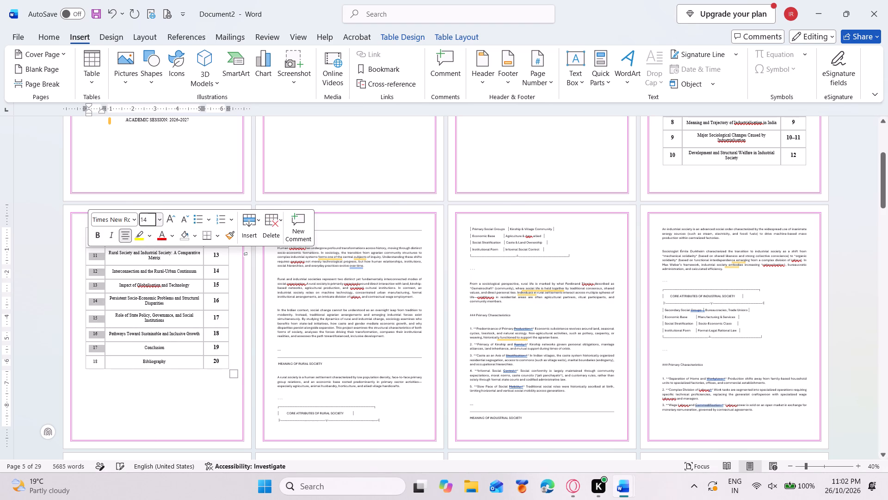
click(53, 386)
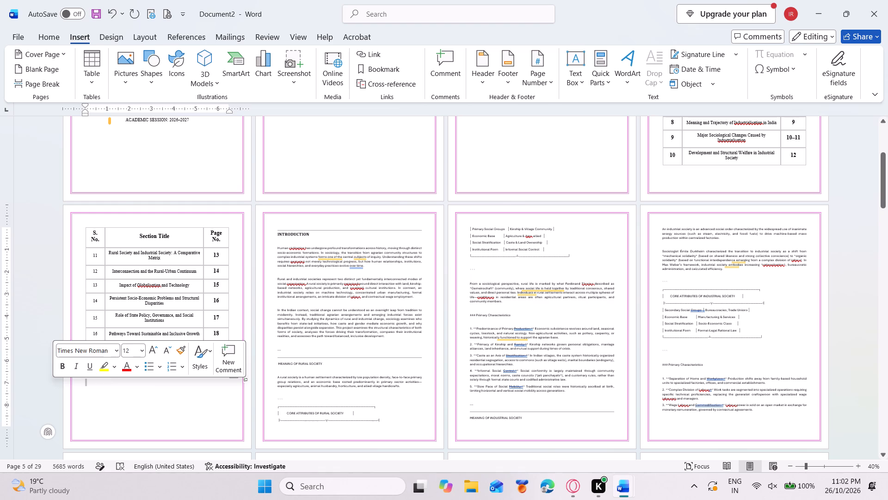
click(51, 273)
click(252, 195)
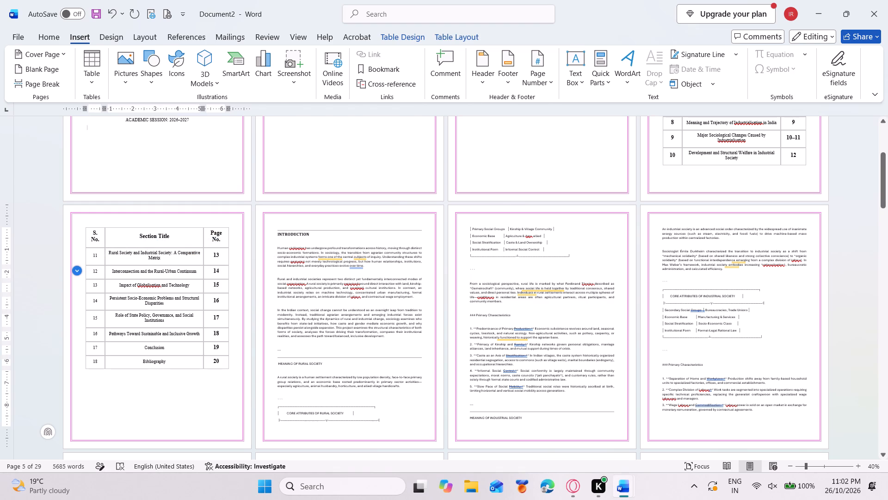
Remove the bold formatting from serial numbers 1 to 10 in the index table and set them to 14 pt.
scroll(411, 196, up, 4)
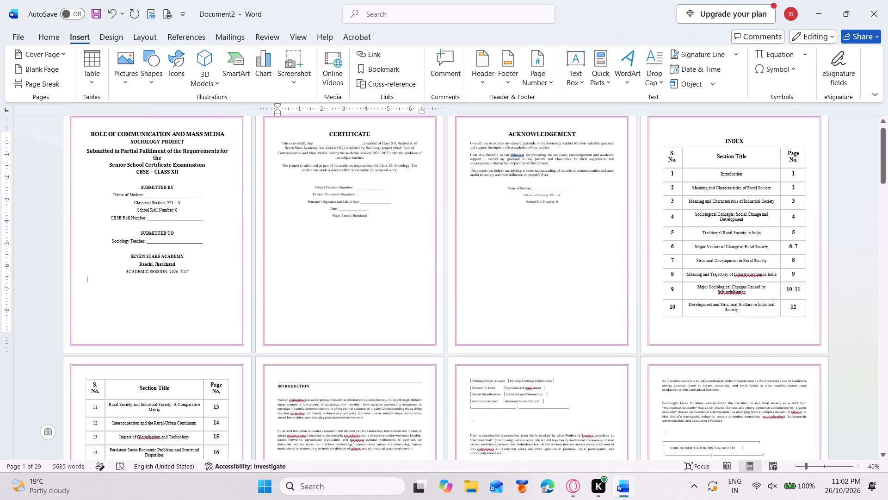
drag(678, 310, 665, 290)
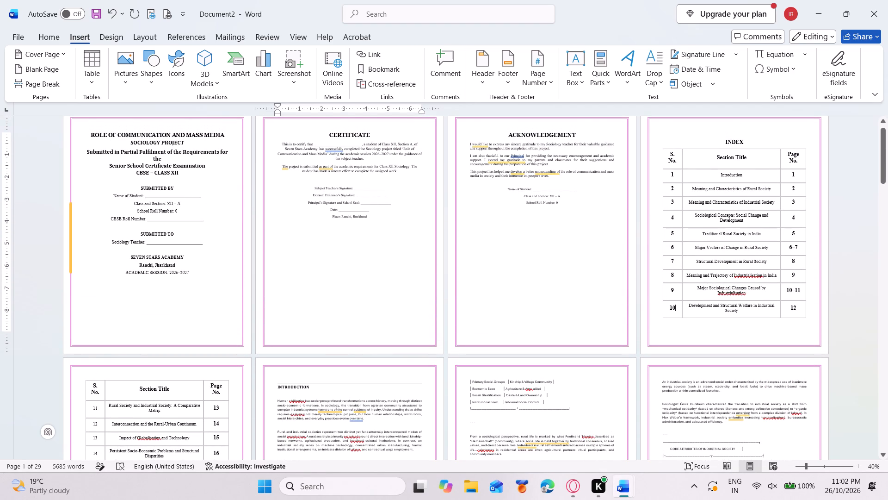
drag(665, 290, 663, 176)
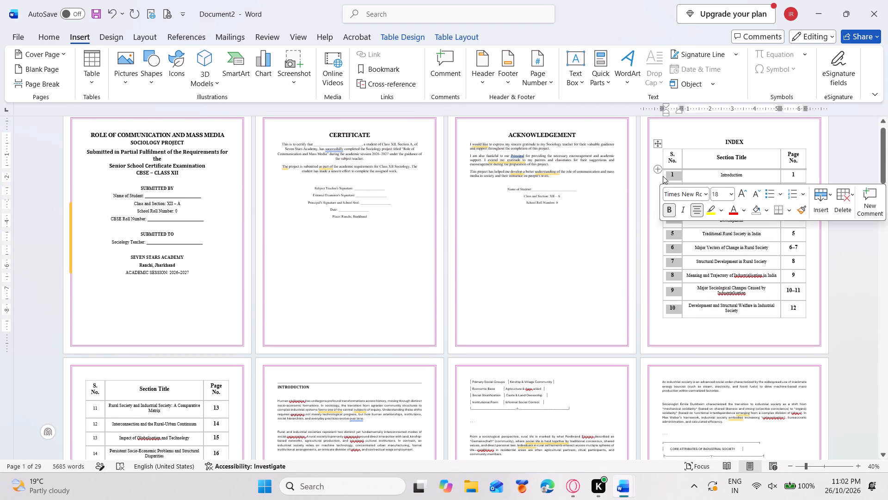
click(670, 208)
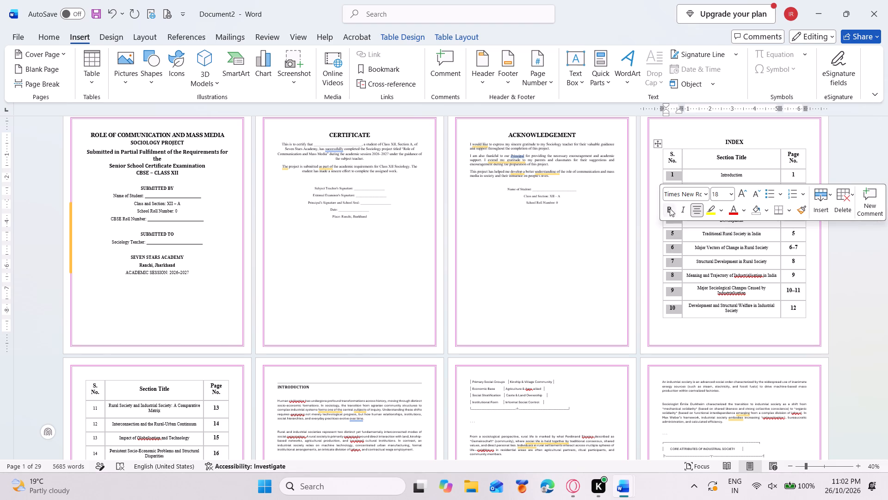
click(730, 195)
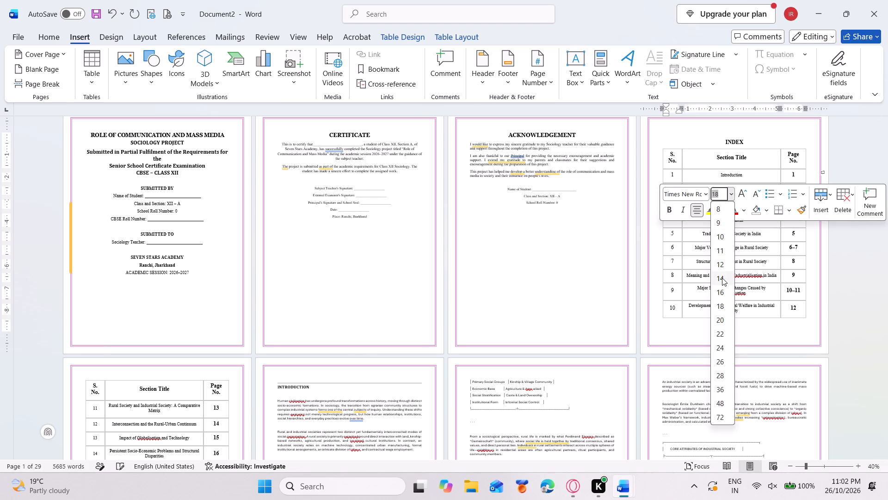
click(722, 278)
click(829, 270)
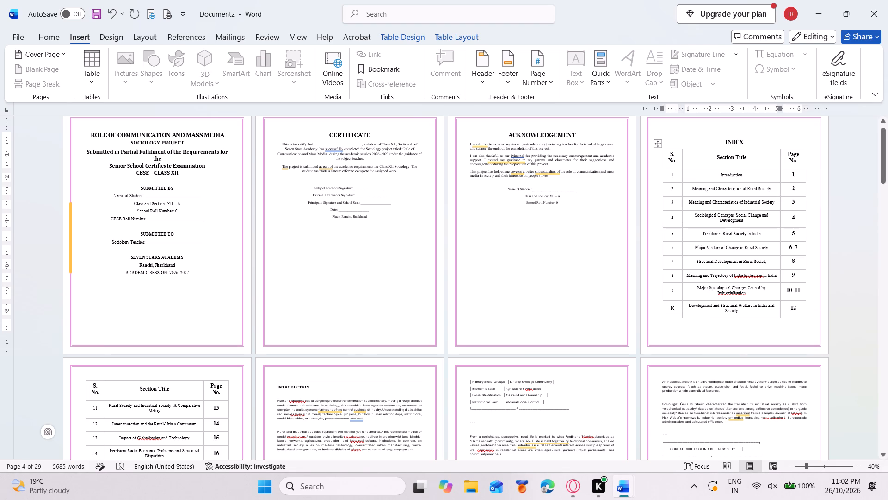
click(21, 317)
click(50, 323)
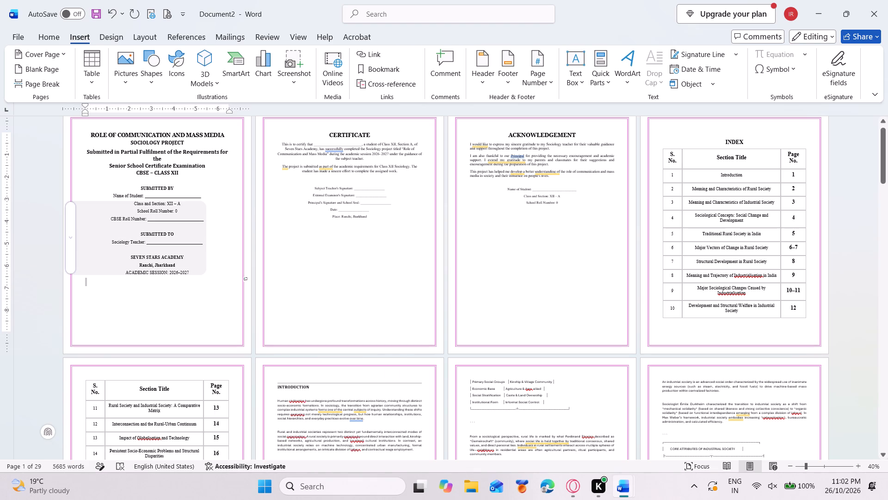
click(46, 313)
Remove the bold formatting from the page numbers in index rows 11 to 18 and set them to 14 pt.
scroll(46, 313, down, 1)
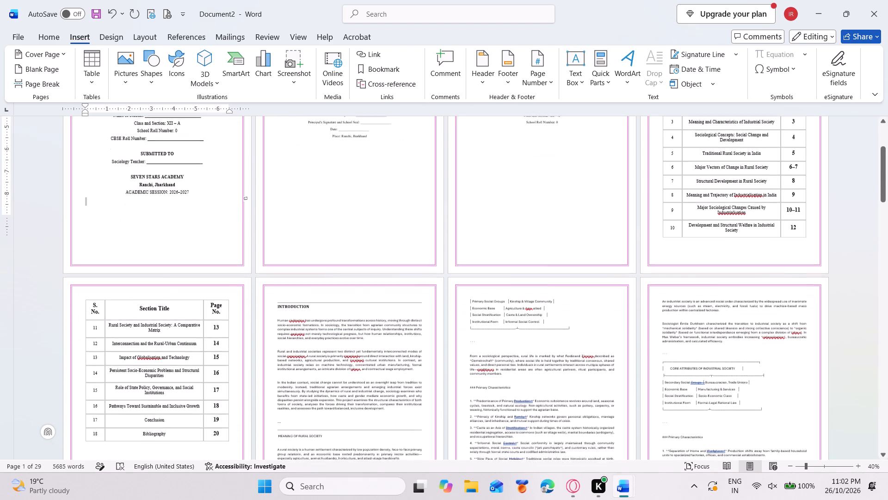
scroll(46, 313, down, 1)
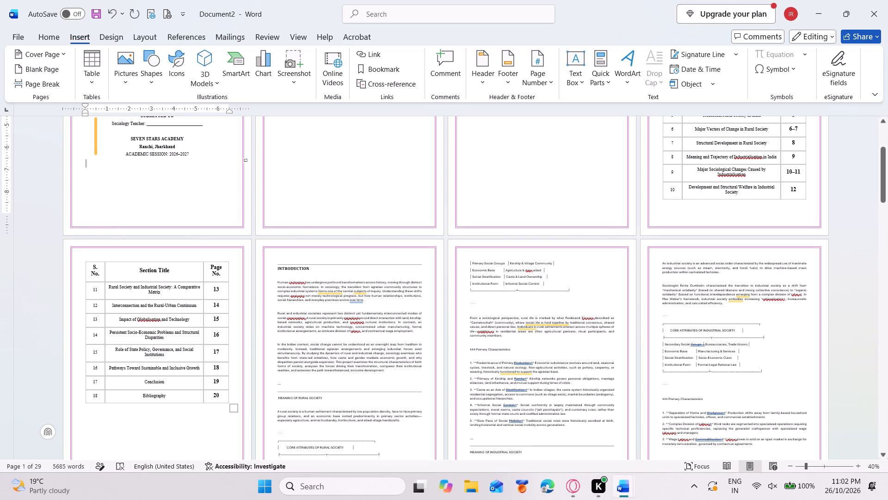
drag(223, 395, 210, 293)
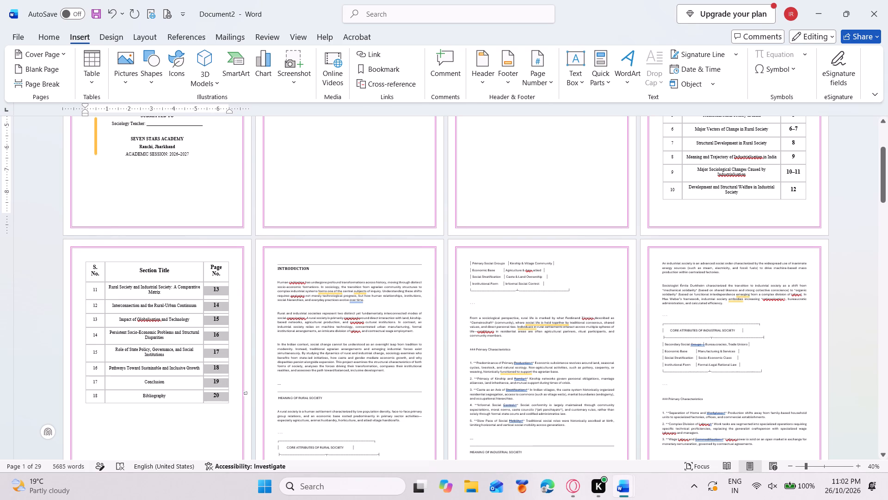
drag(210, 293, 210, 291)
click(222, 270)
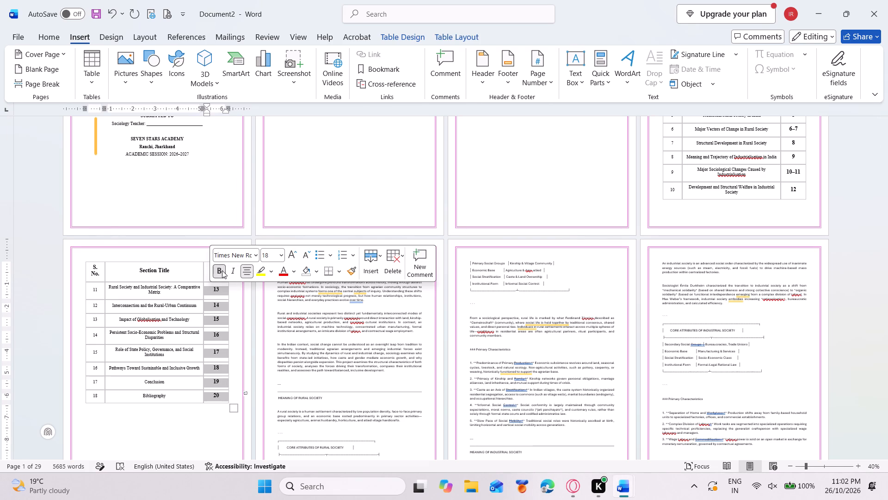
click(284, 252)
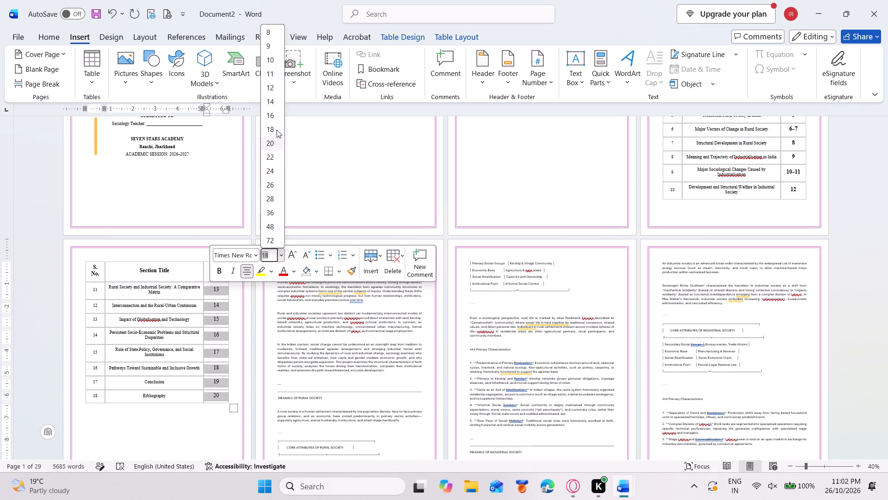
click(271, 102)
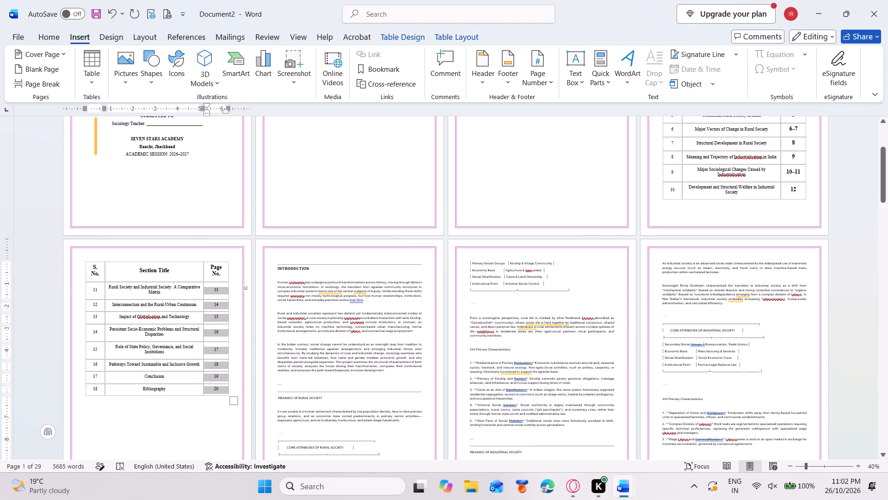
click(836, 251)
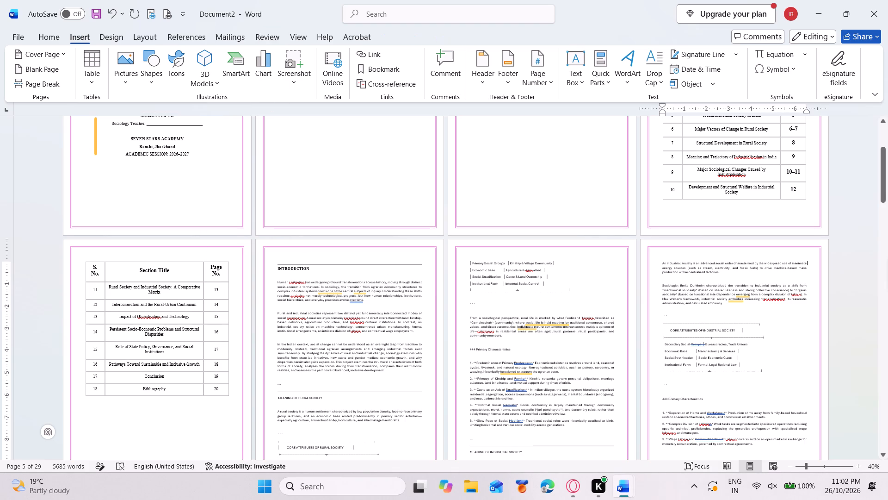
Set the page numbers in index rows 1 to 10 to 14 pt and remove their bold formatting.
scroll(824, 246, up, 2)
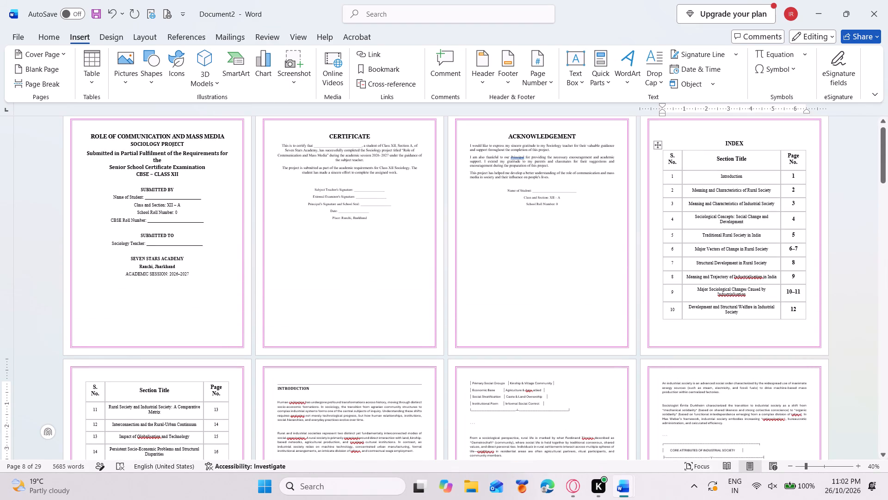
drag(801, 309, 786, 184)
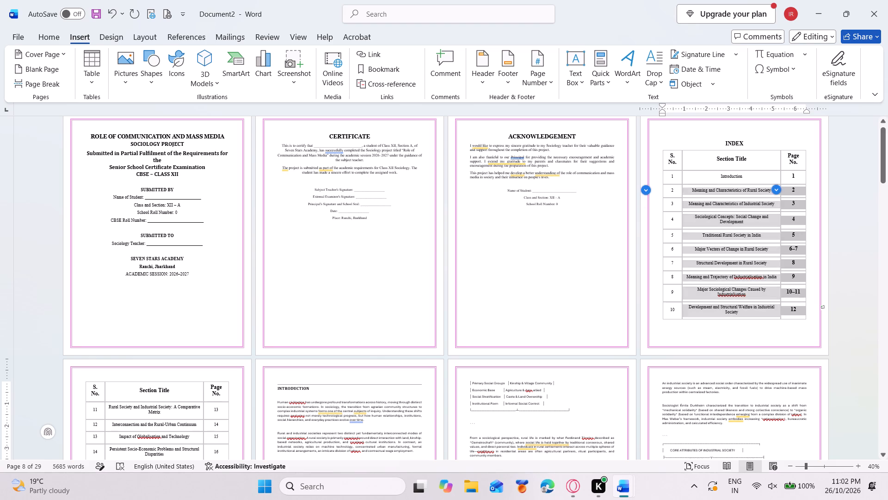
drag(786, 184, 786, 174)
click(733, 193)
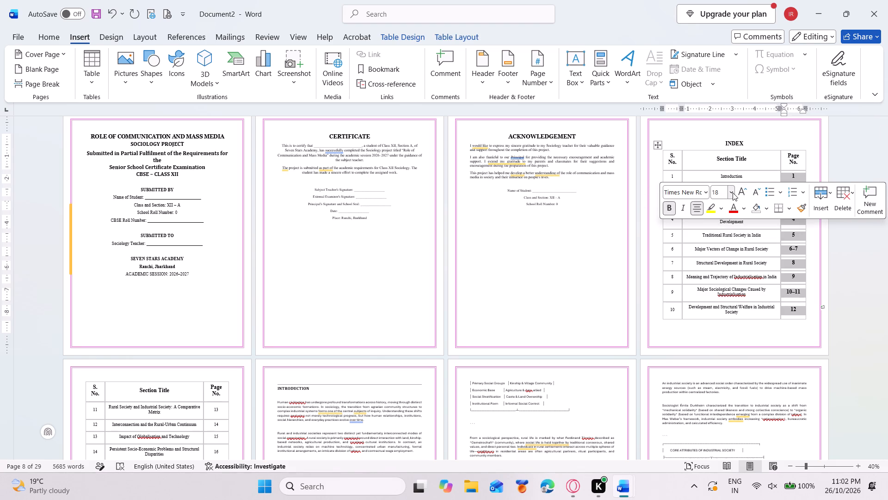
click(726, 278)
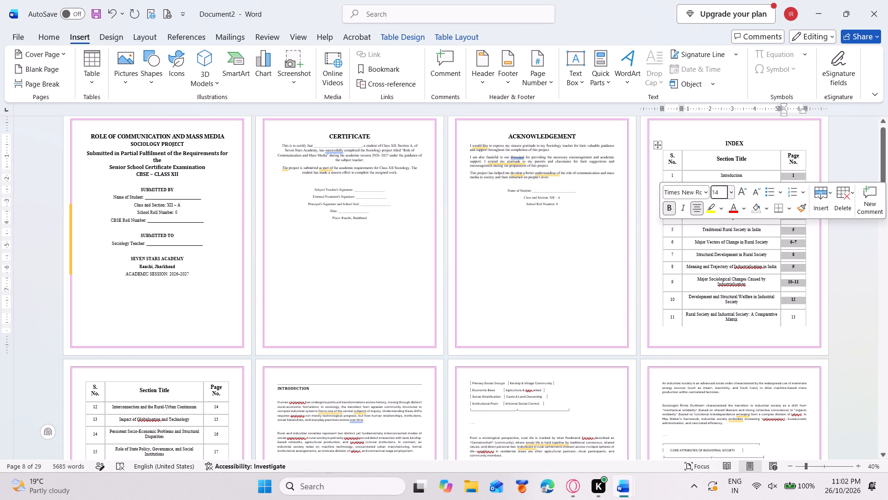
click(668, 209)
click(841, 251)
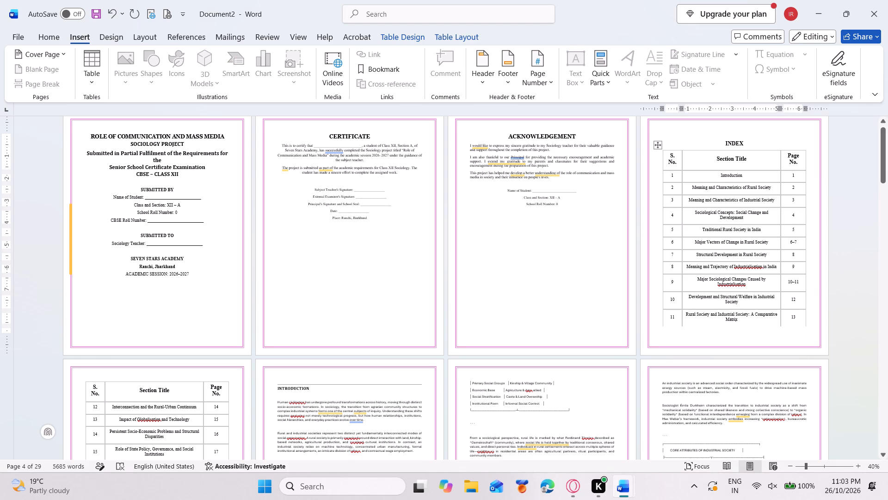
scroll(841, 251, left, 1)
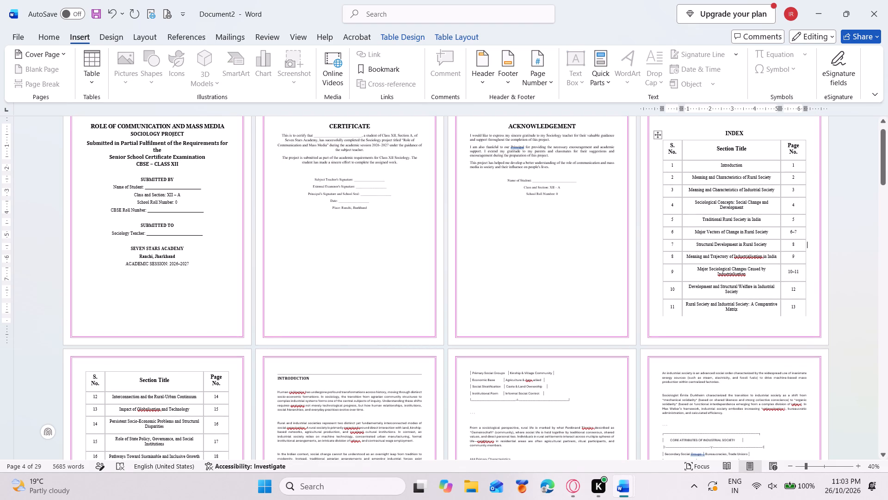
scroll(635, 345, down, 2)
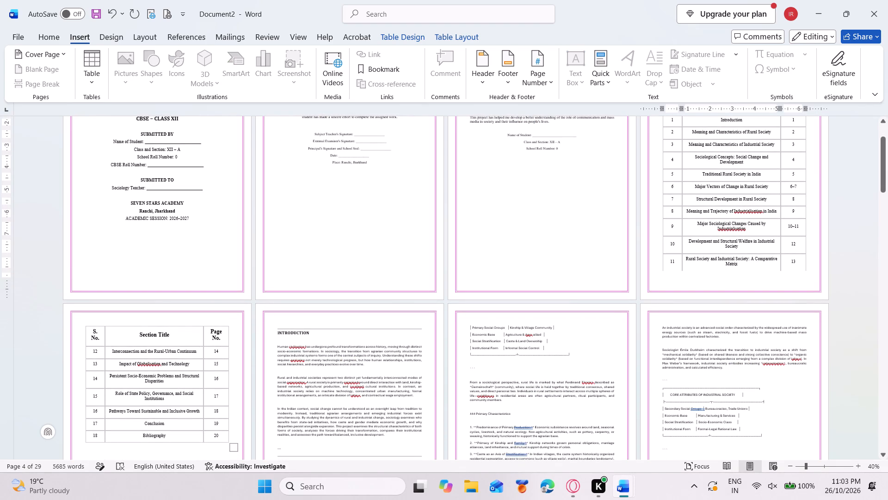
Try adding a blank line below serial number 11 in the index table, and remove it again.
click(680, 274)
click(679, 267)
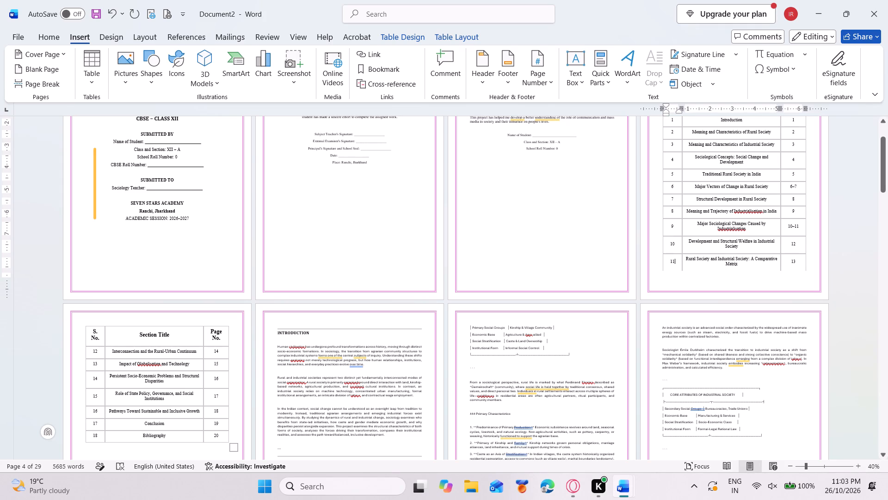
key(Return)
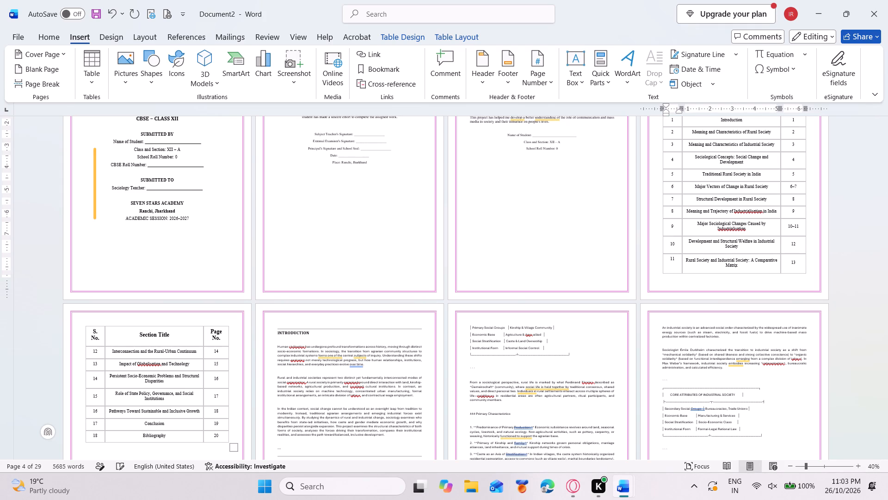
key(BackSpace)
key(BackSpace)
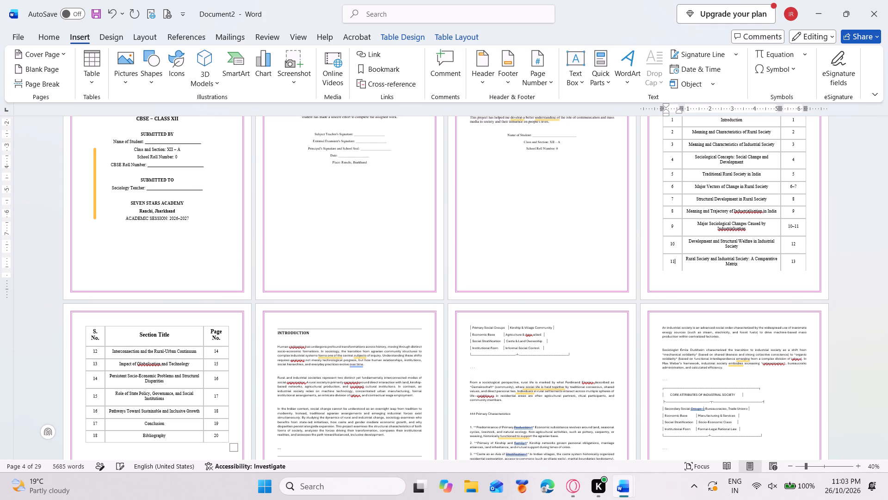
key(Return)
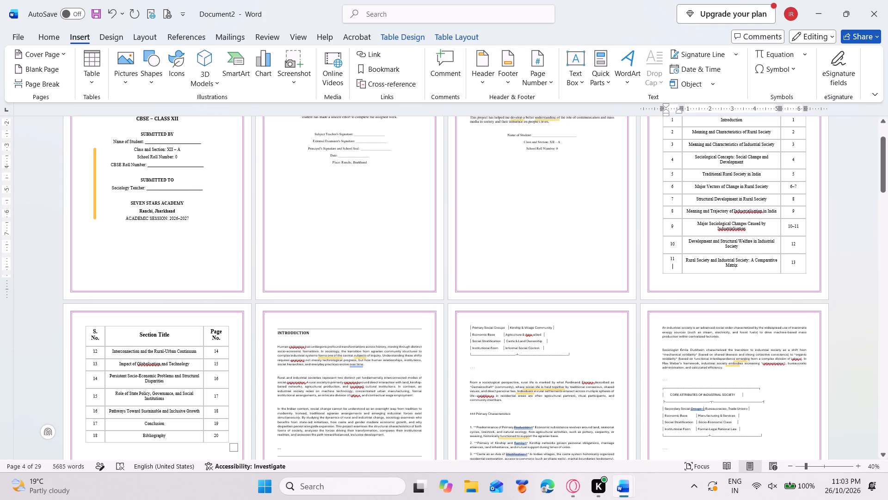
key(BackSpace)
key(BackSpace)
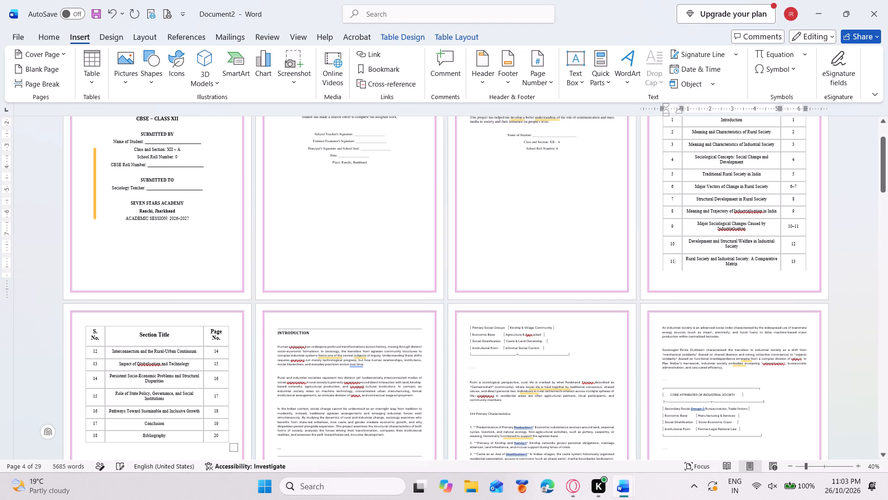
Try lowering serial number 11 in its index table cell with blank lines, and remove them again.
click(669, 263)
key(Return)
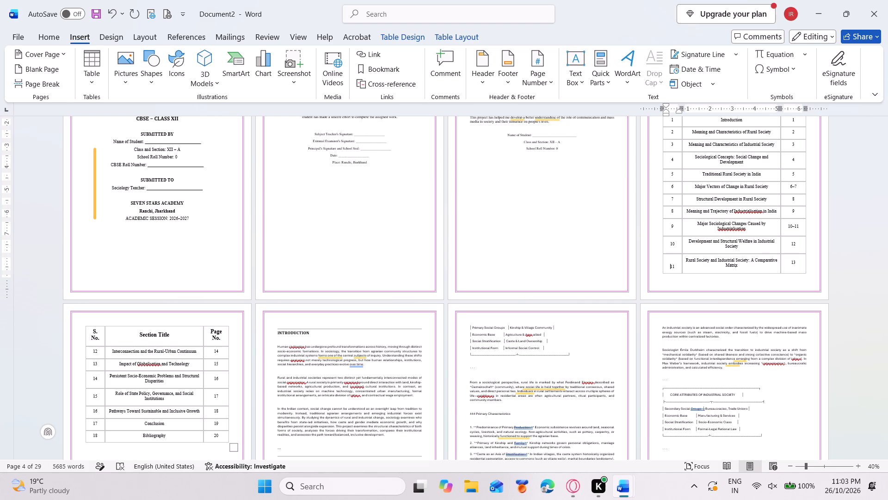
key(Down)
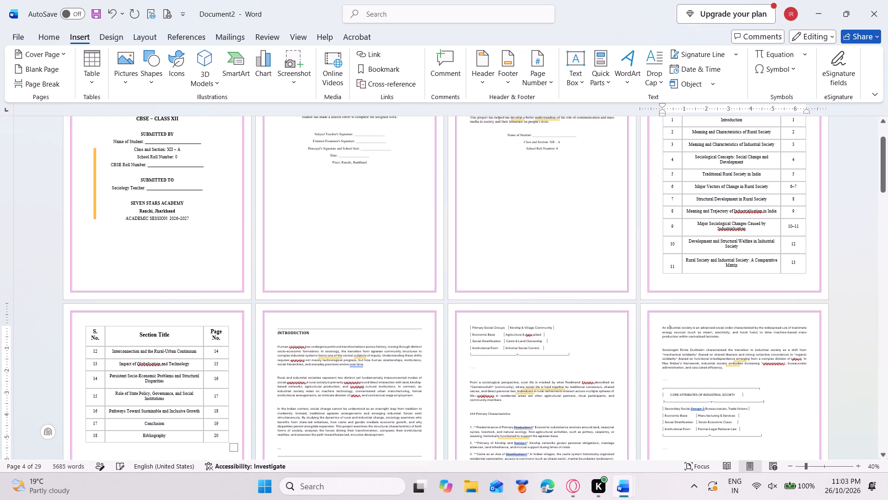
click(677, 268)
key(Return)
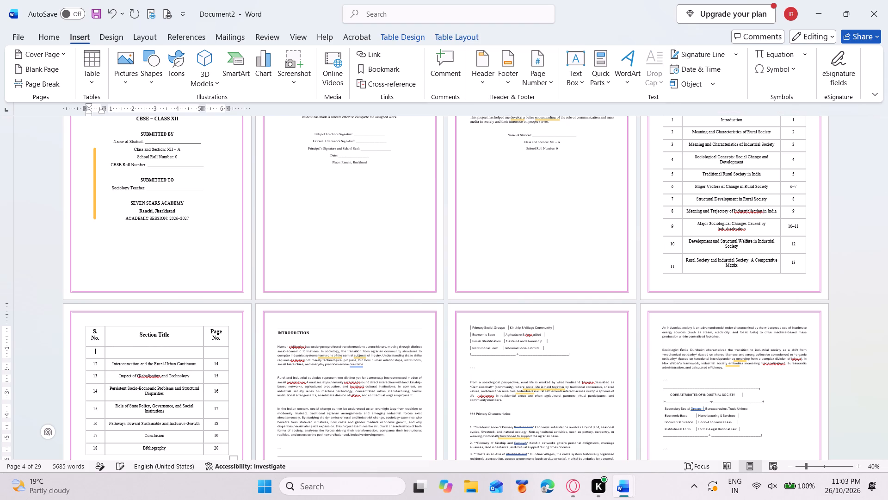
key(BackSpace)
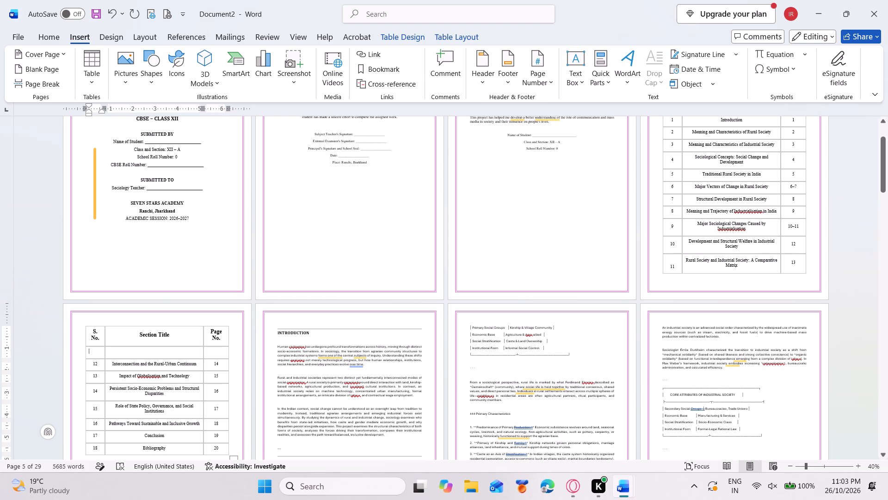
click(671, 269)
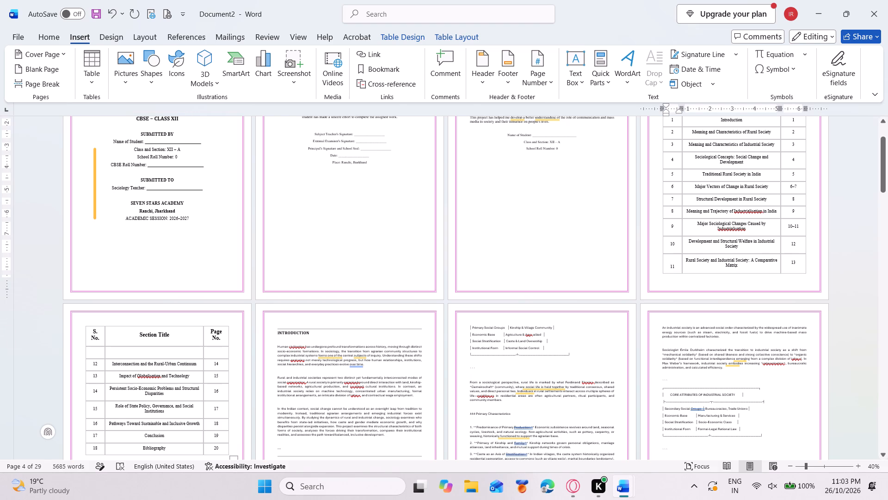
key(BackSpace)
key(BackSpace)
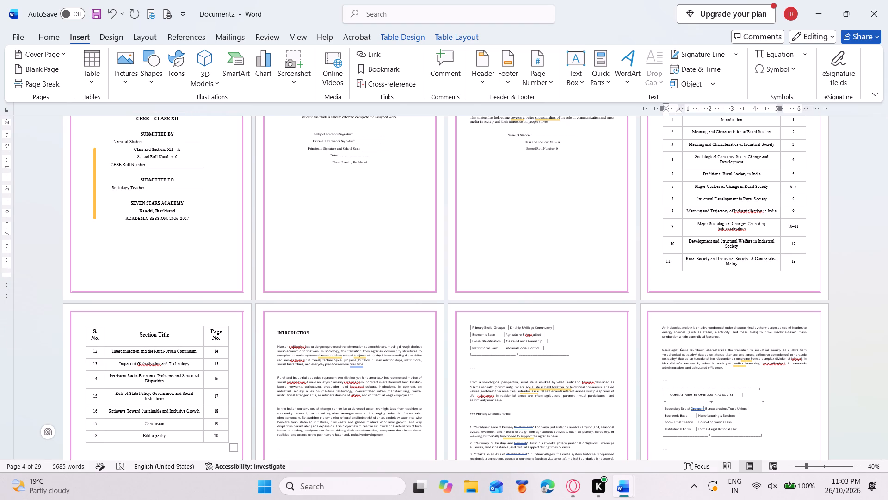
Indent serial number 11 in the index table with four leading spaces and add a blank line below it.
key(space)
key(space)
key(space)
key(space)
key(space)
key(BackSpace)
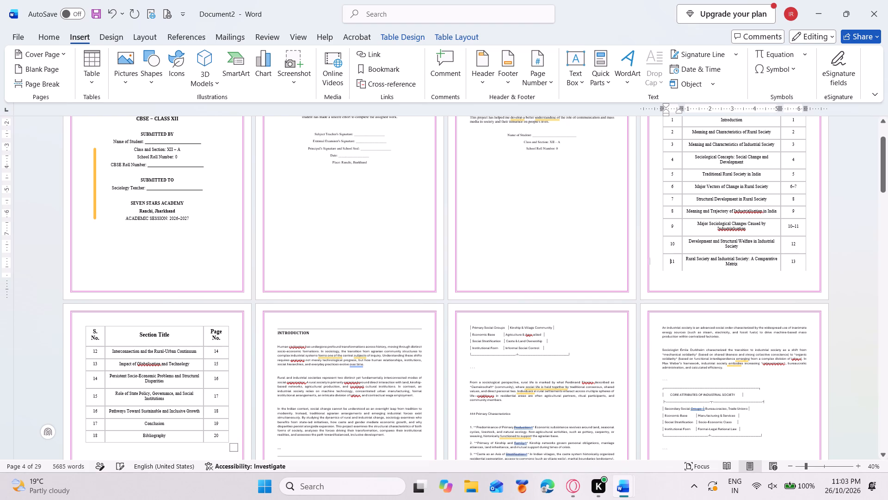
click(676, 258)
key(Return)
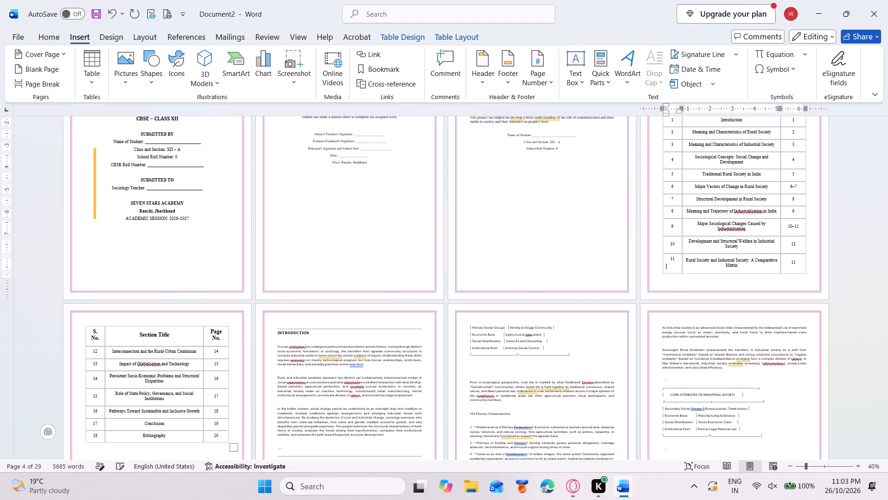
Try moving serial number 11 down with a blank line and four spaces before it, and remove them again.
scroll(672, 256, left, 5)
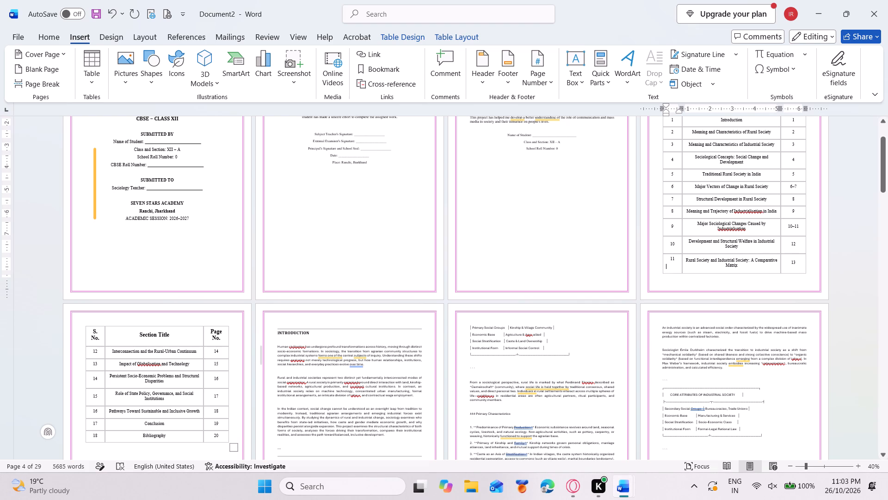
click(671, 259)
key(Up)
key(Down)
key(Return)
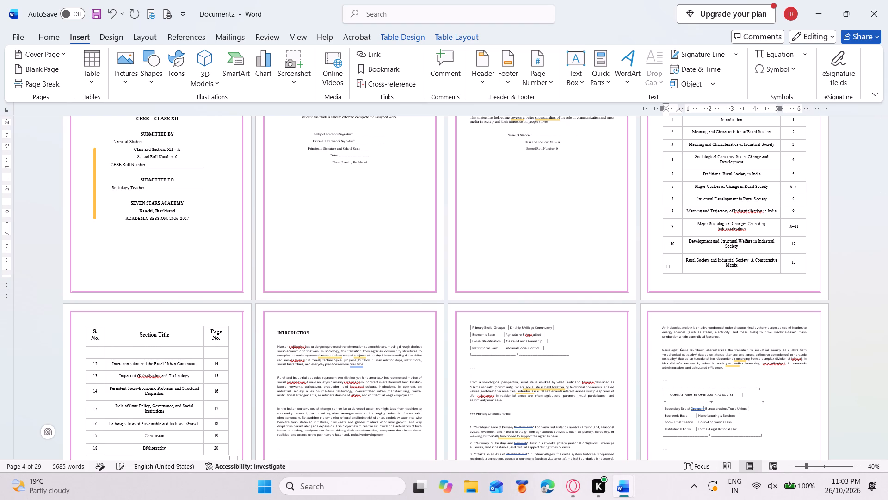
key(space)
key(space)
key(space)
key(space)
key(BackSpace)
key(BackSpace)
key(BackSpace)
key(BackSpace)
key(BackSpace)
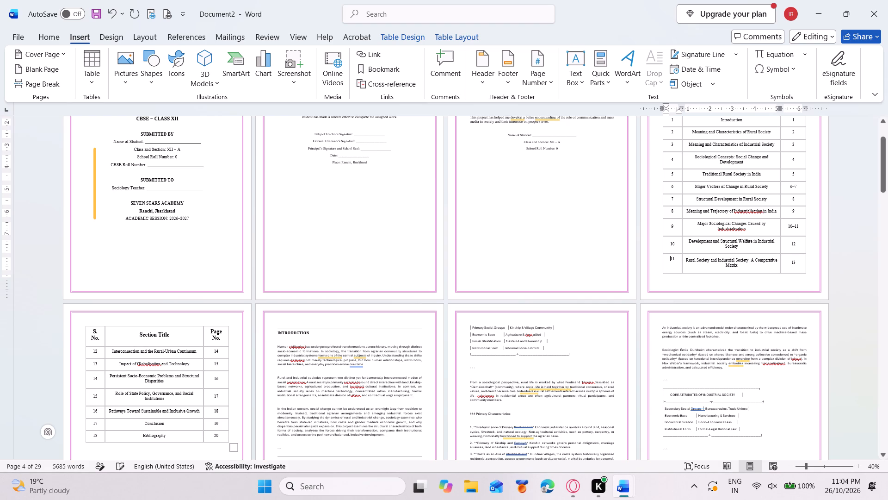
Look through the pages following the index table to examine the body sections' headings, text and diagrams.
click(878, 264)
click(878, 264)
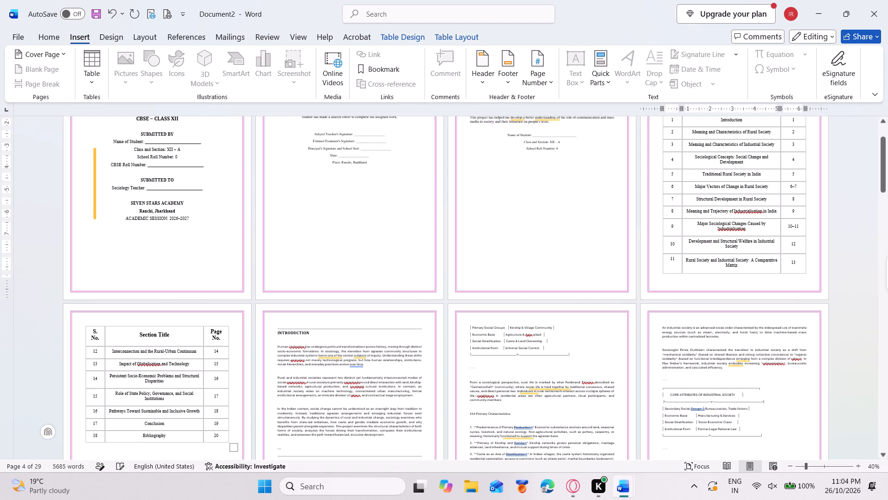
scroll(839, 306, down, 3)
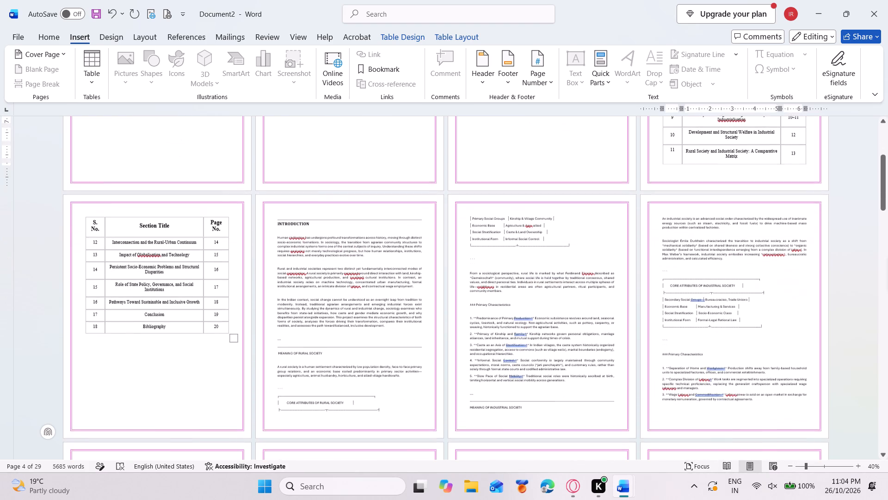
scroll(839, 306, down, 1)
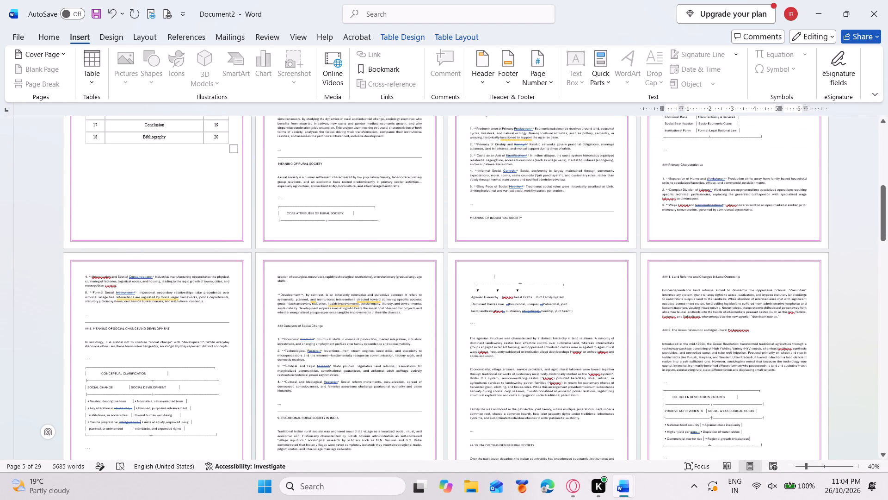
scroll(839, 306, up, 3)
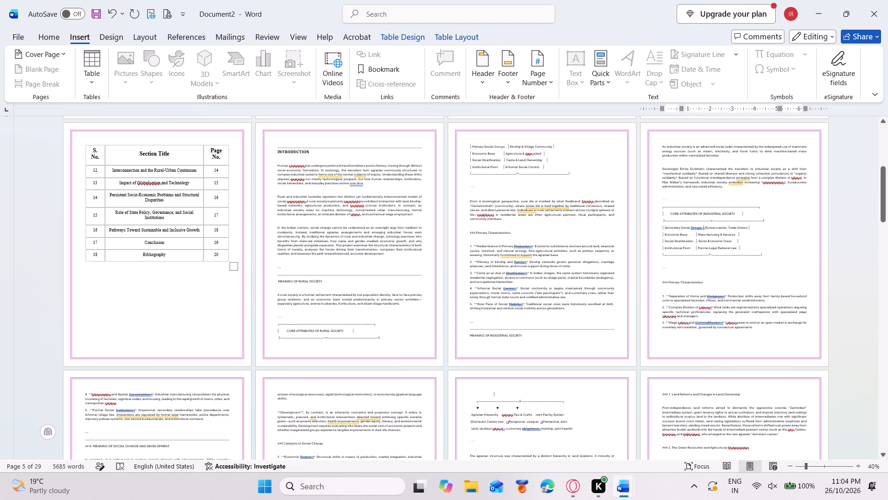
scroll(860, 240, down, 3)
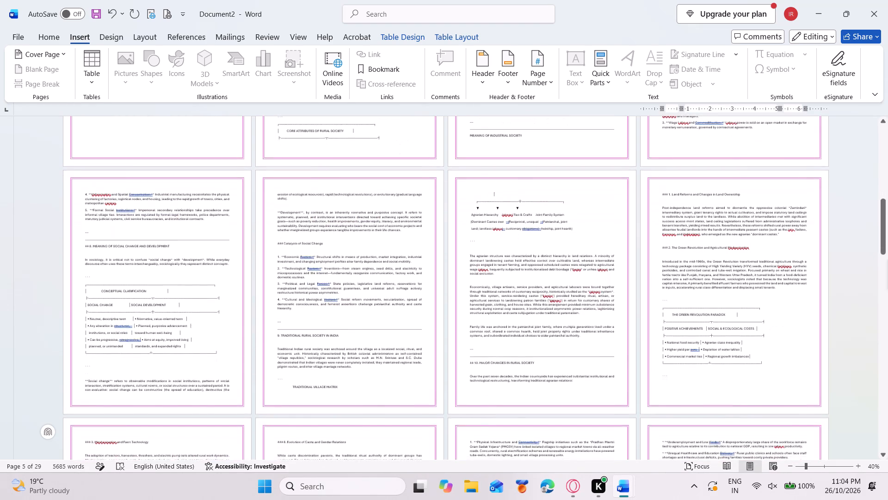
scroll(860, 240, down, 3)
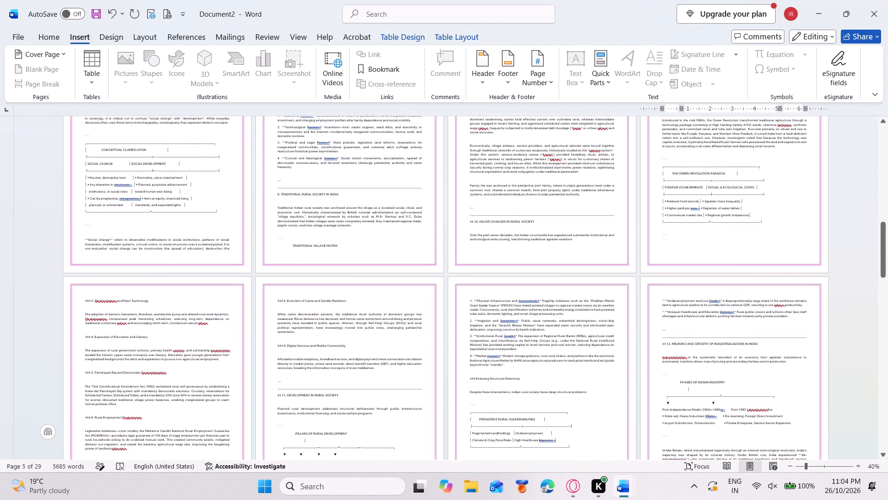
scroll(860, 240, down, 1)
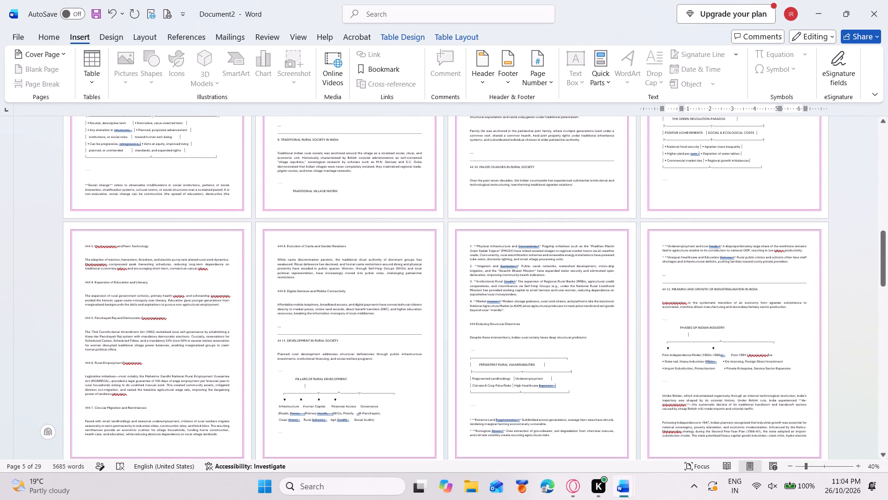